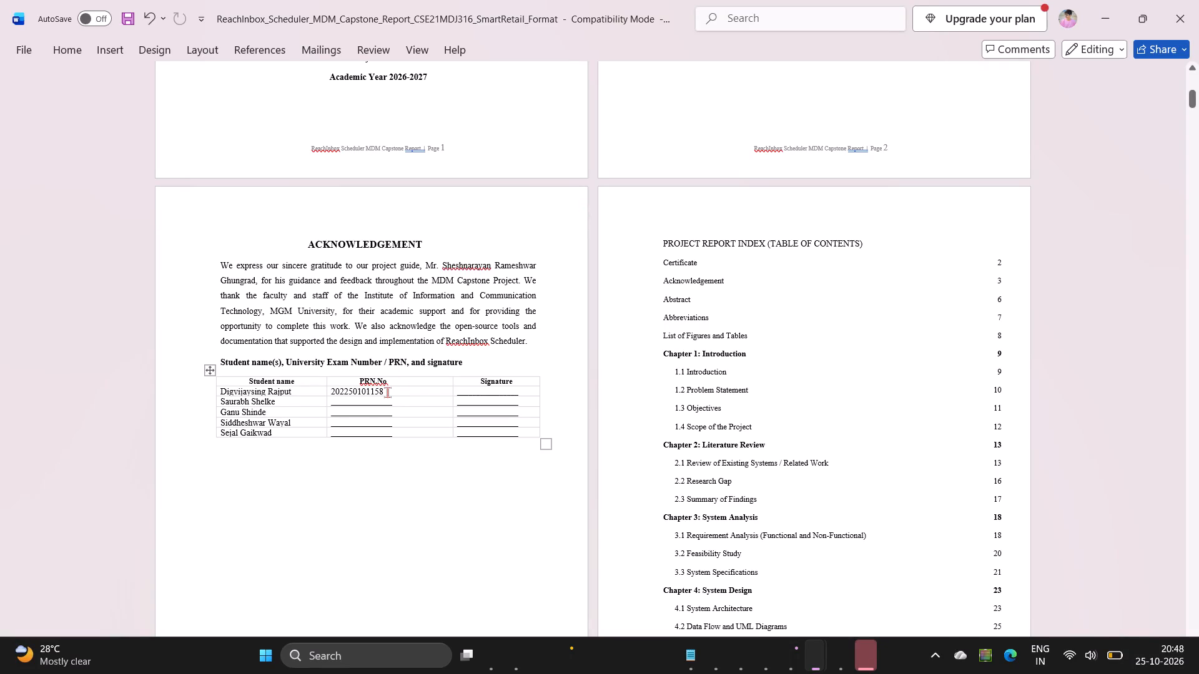
Copy the first student's PRN and use it to replace the blank line in the last student's PRN cell of the Acknowledgement table.
drag(387, 392, 352, 391)
drag(352, 391, 328, 389)
key(ctrl+c)
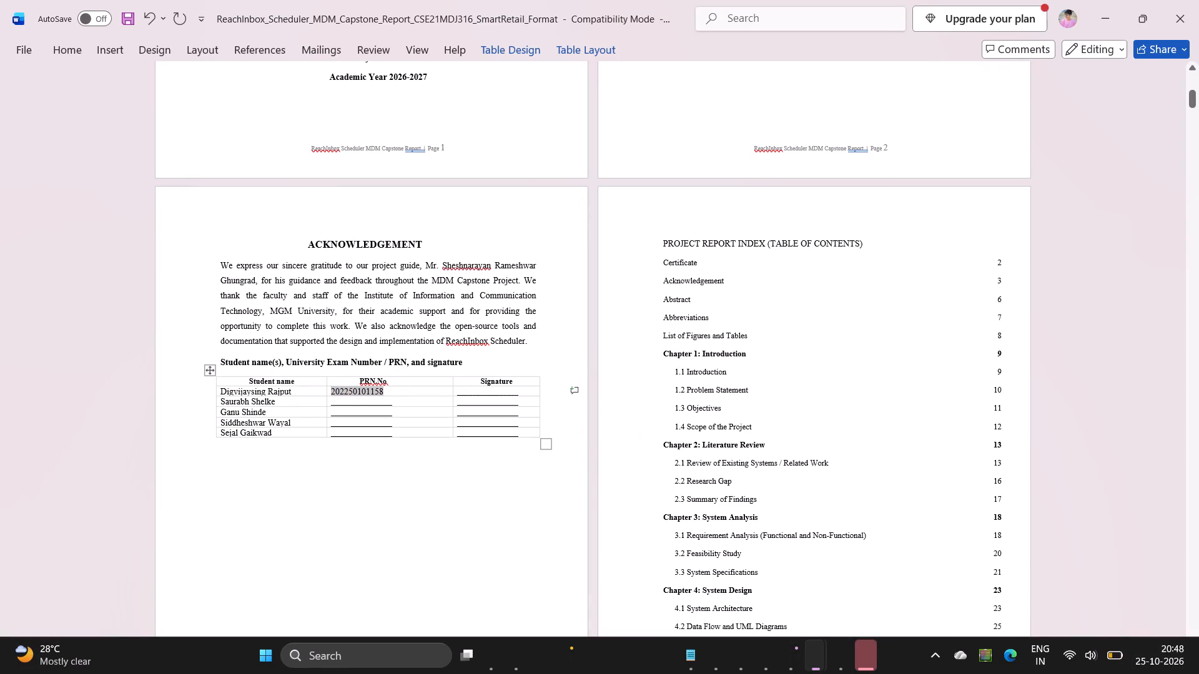
click(352, 432)
click(352, 432)
key(Right)
key(Right)
key(Right)
key(Right)
key(Right)
key(Right)
key(Right)
key(Right)
key(Right)
key(Right)
key(Left)
key(Right)
key(Left)
key(Left)
key(v)
key(BackSpace)
key(Right)
key(Right)
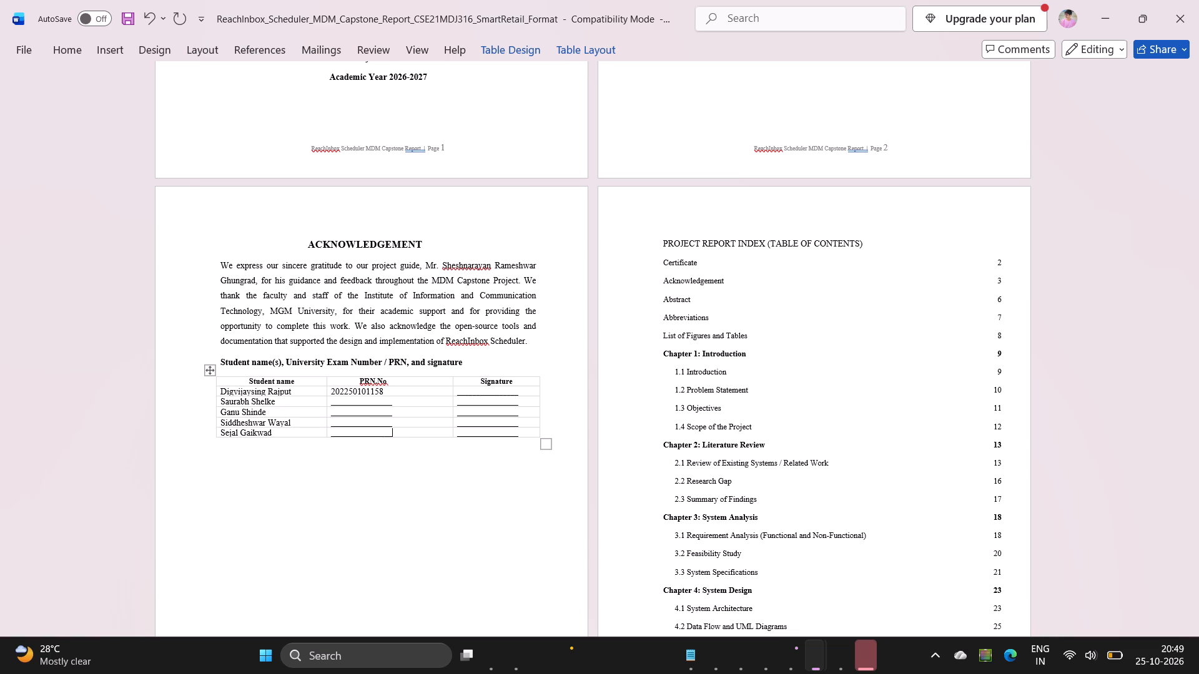
key(BackSpace)
key(BackSpace)
key(BackSpace)
key(BackSpace)
key(BackSpace)
key(BackSpace)
key(BackSpace)
key(BackSpace)
key(BackSpace)
key(BackSpace)
key(BackSpace)
key(BackSpace)
key(BackSpace)
key(BackSpace)
key(BackSpace)
key(BackSpace)
key(BackSpace)
key(ctrl+v)
Replace the last two digits of the pasted PRN in the last row with that student's own ending digits.
key(BackSpace)
key(BackSpace)
text(35)
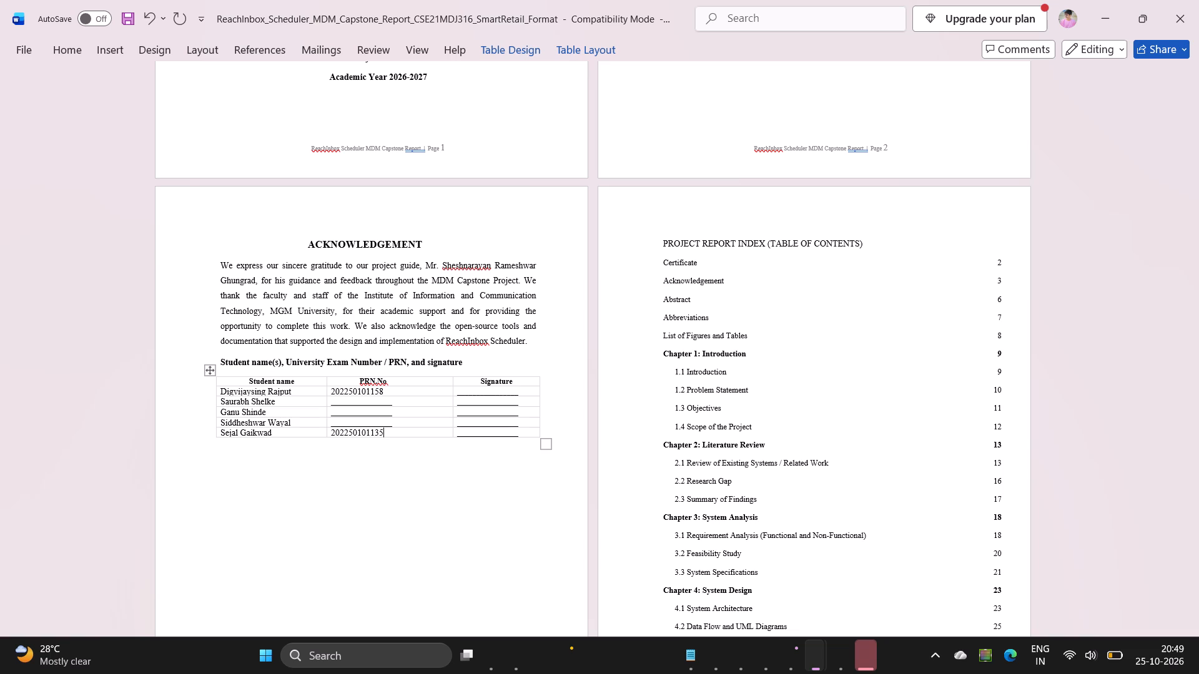
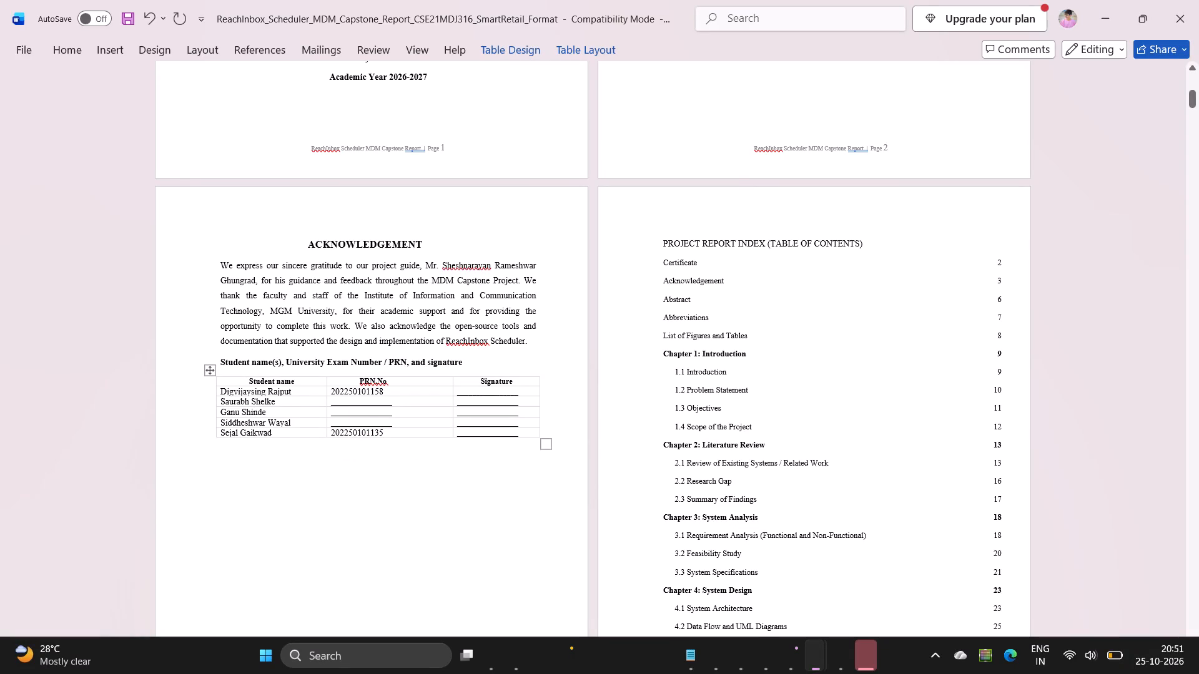
Replace the blank line in the second student's PRN cell of the Acknowledgement table with the copied first student's PRN.
click(352, 402)
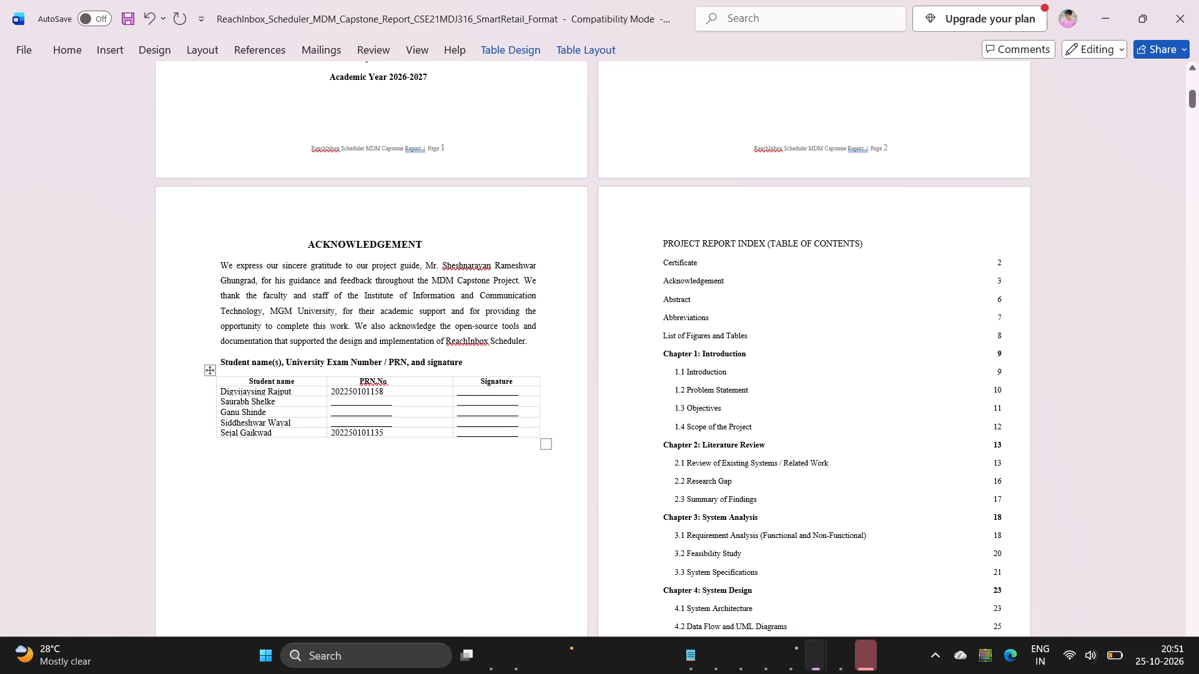
click(347, 399)
key(Right)
key(Right)
key(Right)
key(Right)
key(Right)
key(Right)
key(Right)
key(Right)
key(Right)
key(Right)
key(Right)
key(Right)
key(BackSpace)
key(BackSpace)
key(BackSpace)
key(BackSpace)
key(BackSpace)
key(BackSpace)
key(BackSpace)
key(BackSpace)
key(BackSpace)
key(BackSpace)
key(BackSpace)
key(BackSpace)
key(BackSpace)
key(BackSpace)
key(BackSpace)
key(BackSpace)
key(BackSpace)
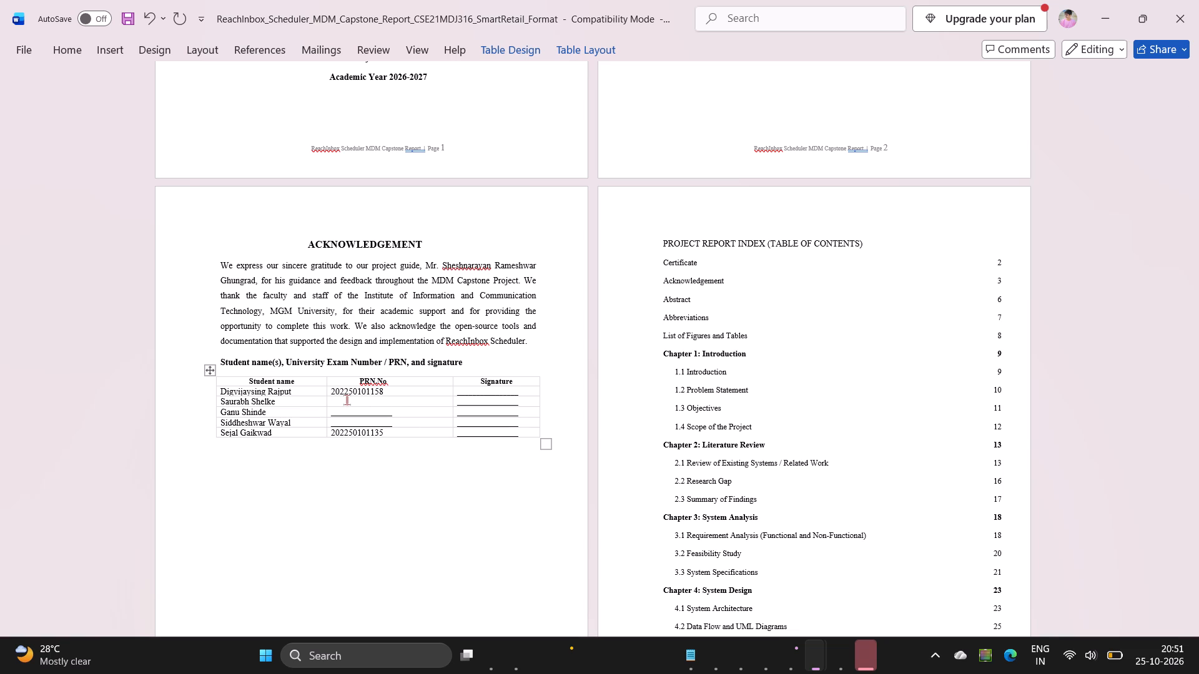
key(ctrl+v)
Replace the last two digits of the pasted PRN in the second student's row with that student's own ending digits.
click(347, 399)
key(BackSpace)
key(ctrl+z)
key(Right)
key(Right)
key(Right)
key(Right)
key(Right)
key(Right)
key(Right)
key(Right)
key(BackSpace)
key(BackSpace)
text(13)
Correct the third student's first name in the Acknowledgement table to Ganesh.
click(237, 413)
key(BackSpace)
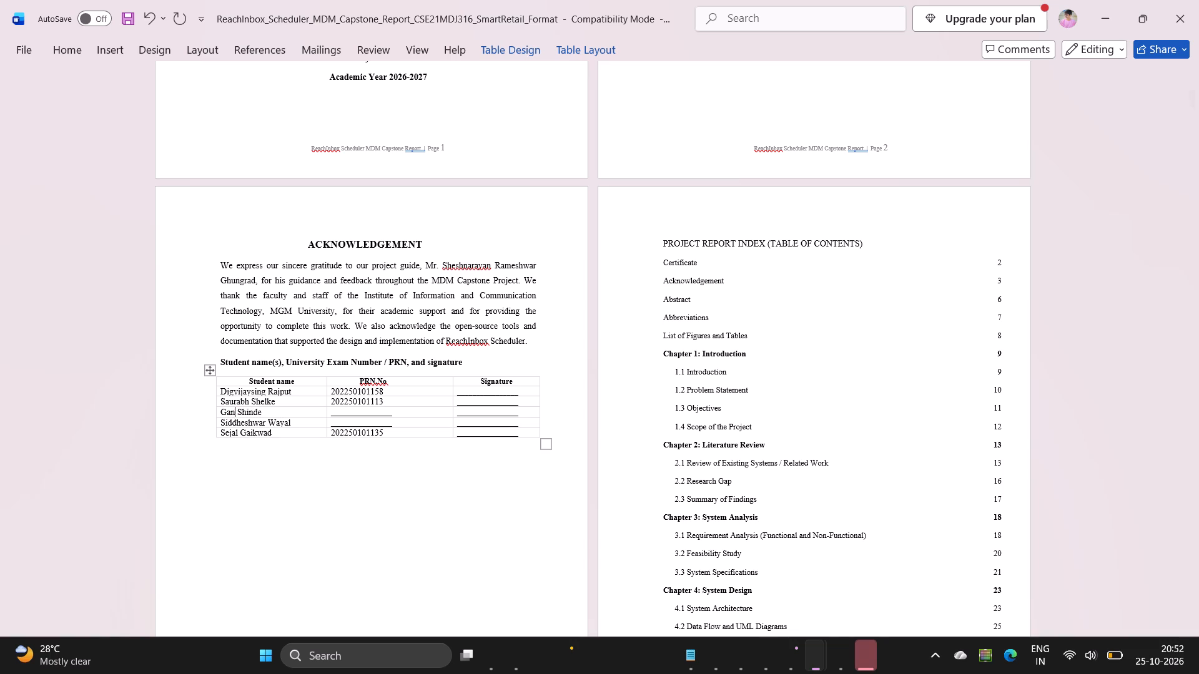
text(esh)
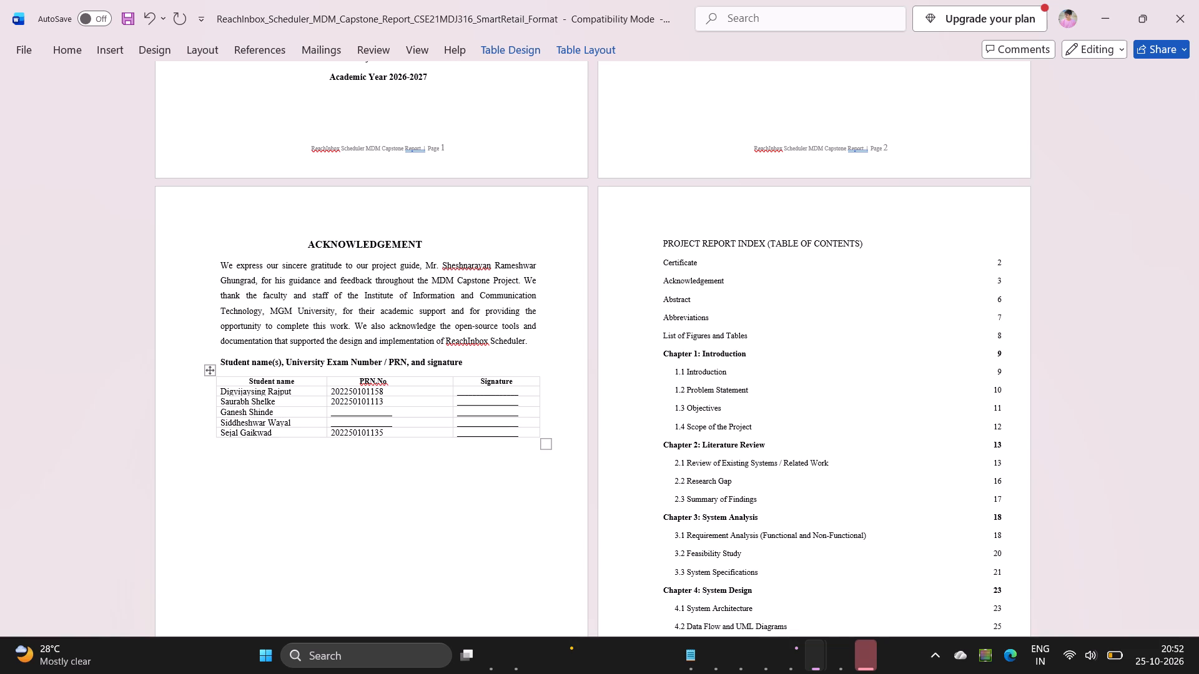
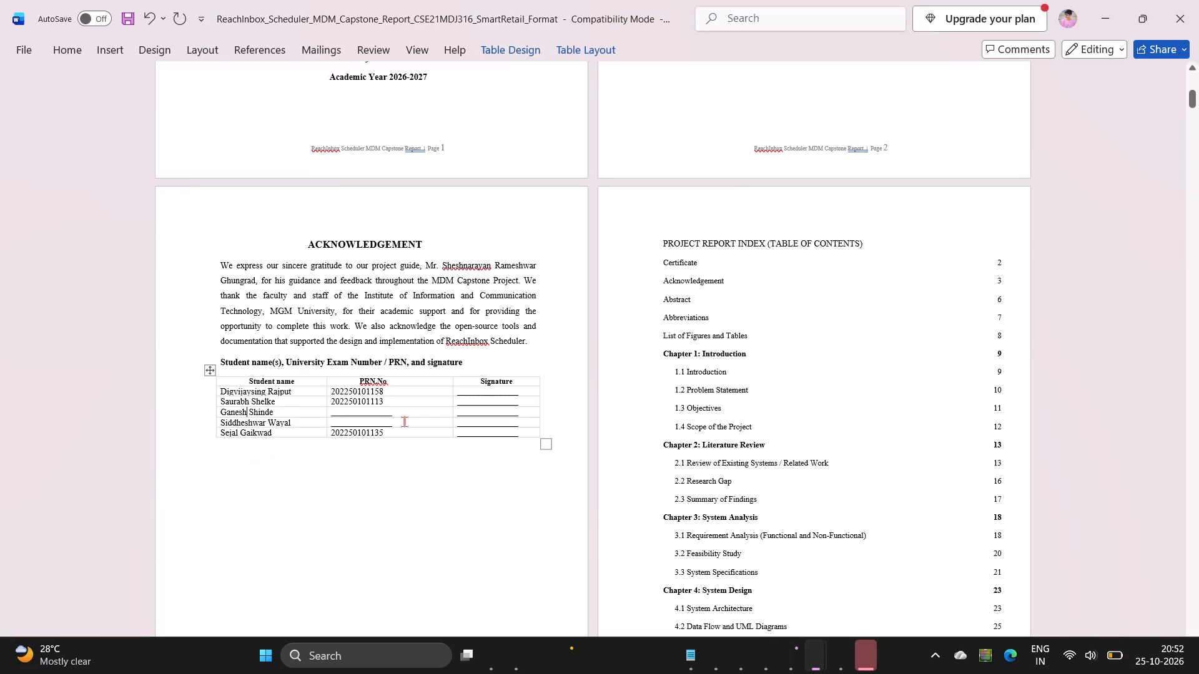
Delete the blank underscore line from the fourth student's PRN cell in the Acknowledgement table.
click(404, 421)
key(BackSpace)
key(BackSpace)
key(BackSpace)
key(BackSpace)
key(BackSpace)
key(BackSpace)
key(BackSpace)
key(BackSpace)
key(BackSpace)
key(BackSpace)
key(BackSpace)
key(BackSpace)
key(BackSpace)
key(BackSpace)
key(BackSpace)
key(BackSpace)
Clear the blank underscore line from the third student's PRN cell in the Acknowledgement table.
key(Down)
key(Up)
key(Up)
key(Right)
key(Right)
key(Right)
key(Right)
key(Right)
key(Right)
key(Right)
key(Right)
key(Right)
key(Right)
key(Right)
key(Right)
key(Right)
key(Right)
key(Right)
key(Right)
key(BackSpace)
key(BackSpace)
key(BackSpace)
key(BackSpace)
key(BackSpace)
key(BackSpace)
key(BackSpace)
key(BackSpace)
key(BackSpace)
key(BackSpace)
key(BackSpace)
key(BackSpace)
key(BackSpace)
key(BackSpace)
key(BackSpace)
key(BackSpace)
key(BackSpace)
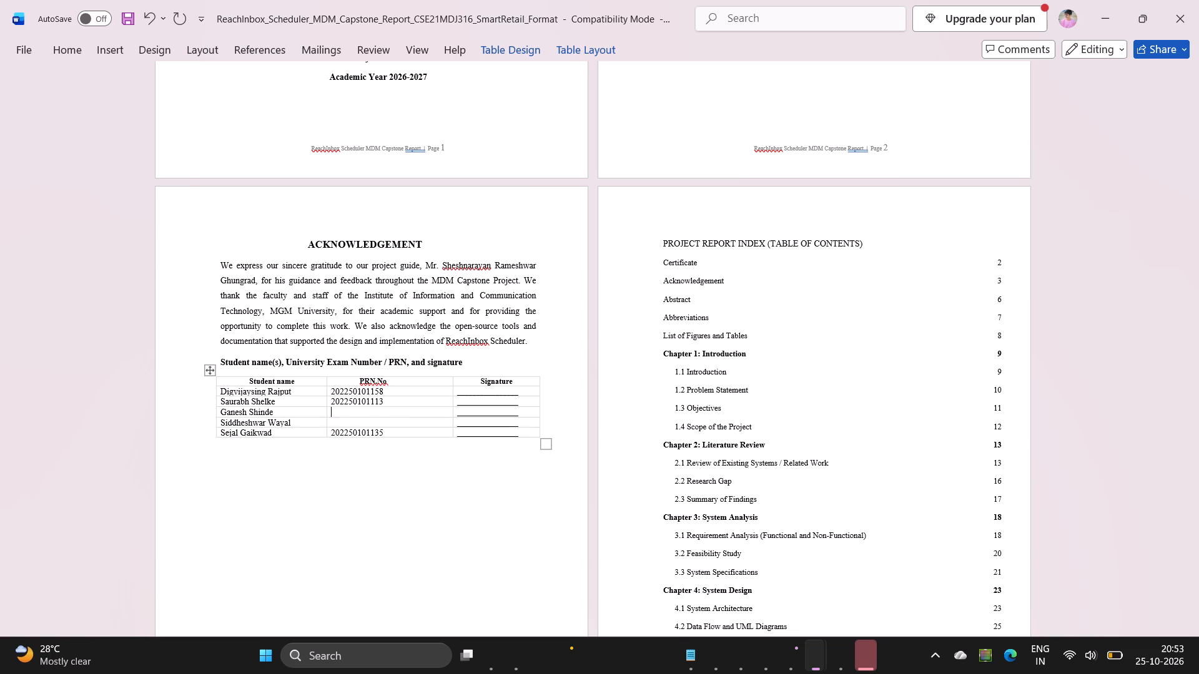
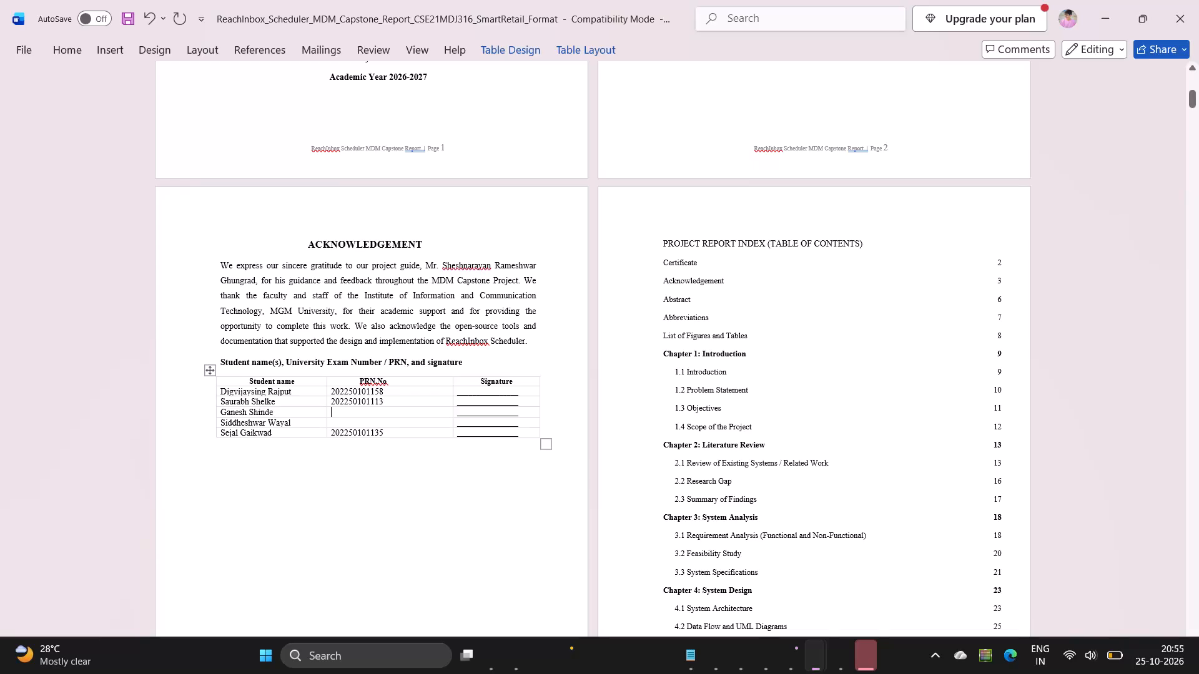
Enter the third student's PRN number in the empty PRN cell of the Acknowledgement table.
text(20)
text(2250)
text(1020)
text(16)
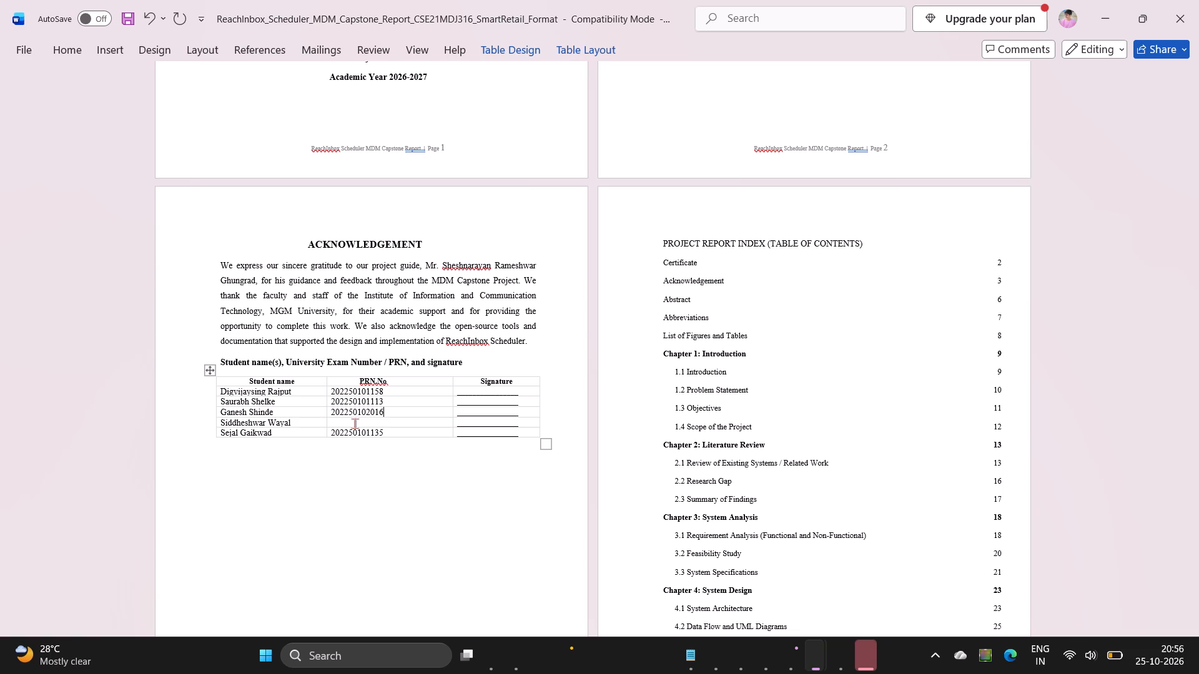
Enter the fourth student's PRN number in the remaining empty PRN cell of the Acknowledgement table.
click(355, 423)
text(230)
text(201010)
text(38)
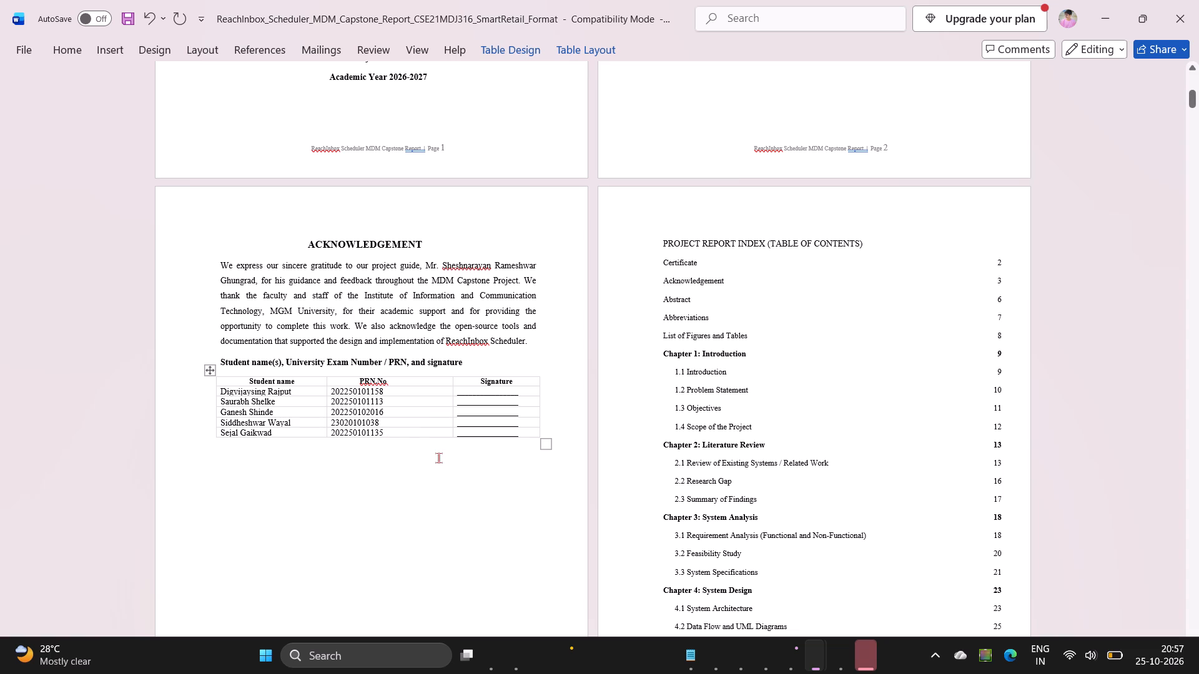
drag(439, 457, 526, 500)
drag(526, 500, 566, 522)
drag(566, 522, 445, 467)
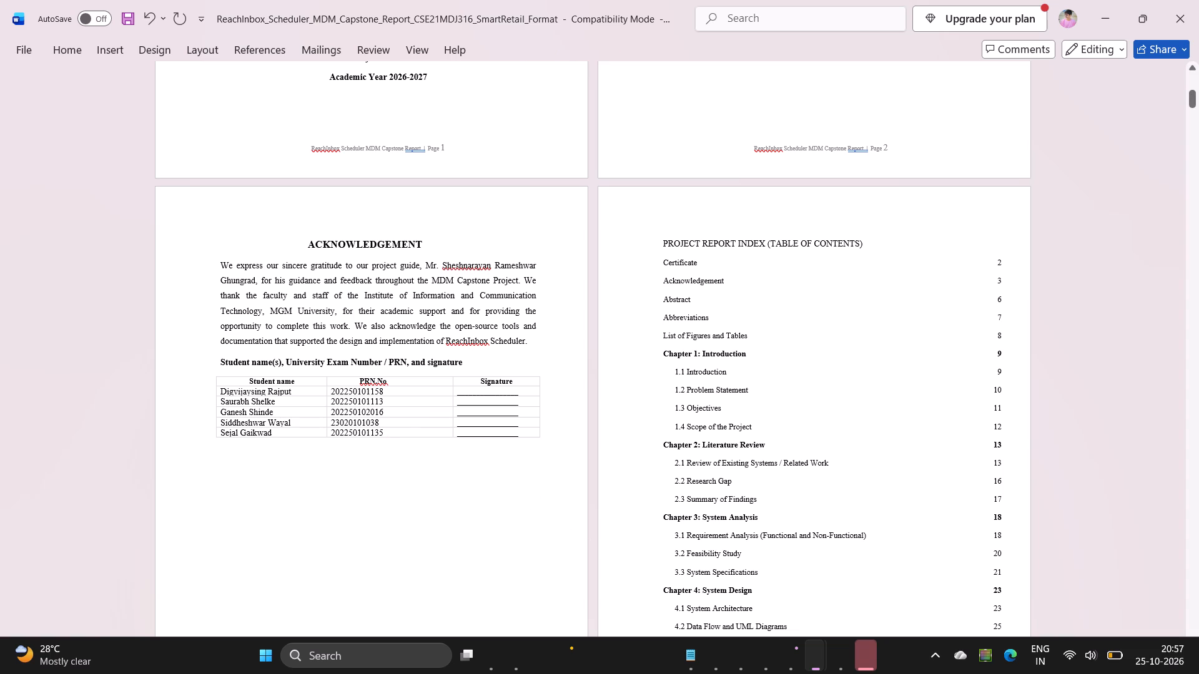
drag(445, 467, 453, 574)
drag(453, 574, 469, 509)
Look through the report pages after the Acknowledgement, from the table of contents to the abbreviations and lists of figures and tables.
scroll(576, 380, down, 1)
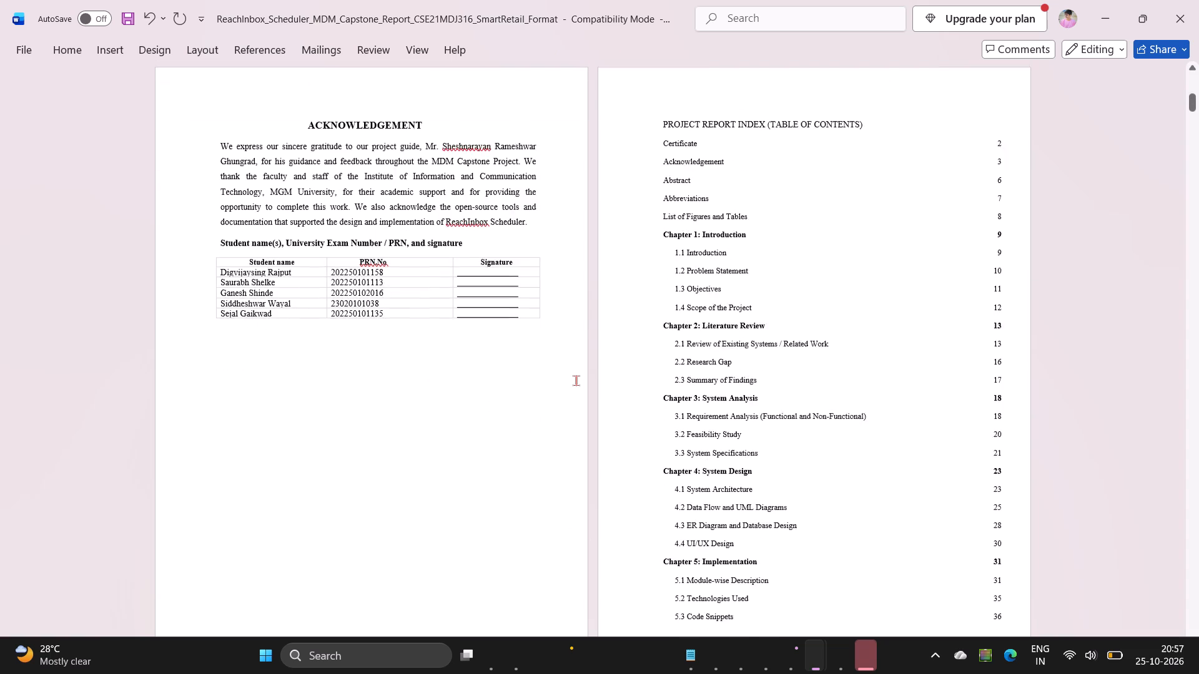
scroll(576, 380, down, 6)
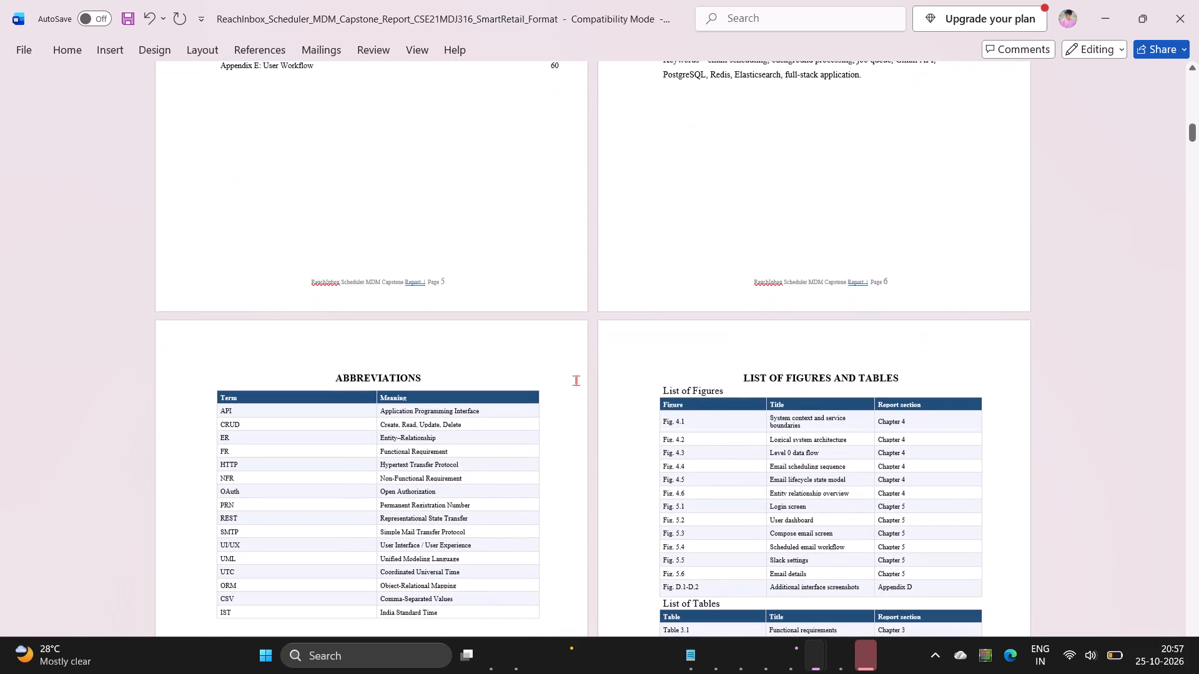
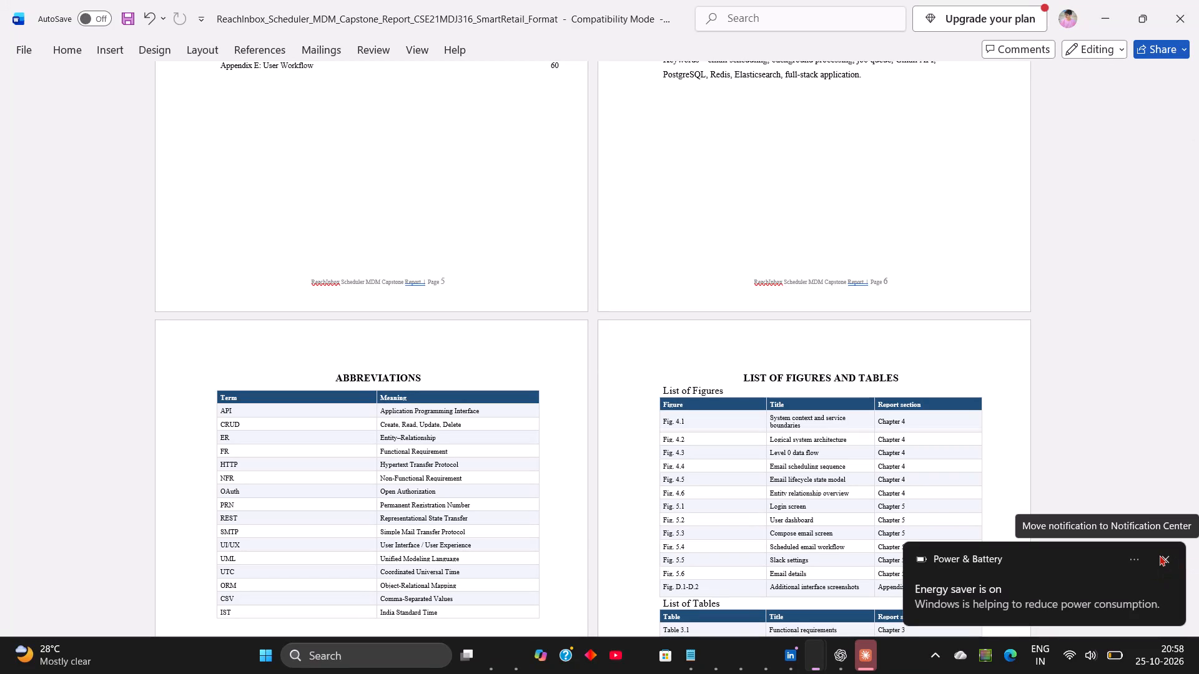
Dismiss the energy saver notification covering the report.
click(1159, 555)
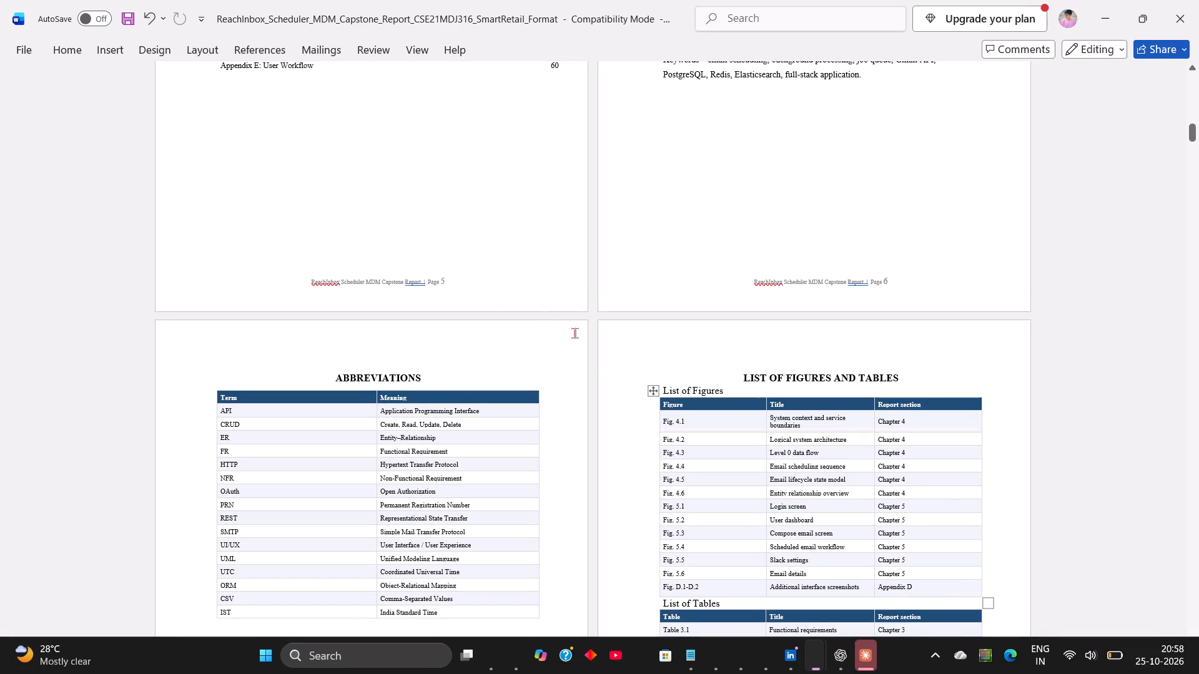
Look through the report pages after the lists of figures and tables, covering the project context, problem dimensions, objectives and scope.
scroll(609, 333, down, 10)
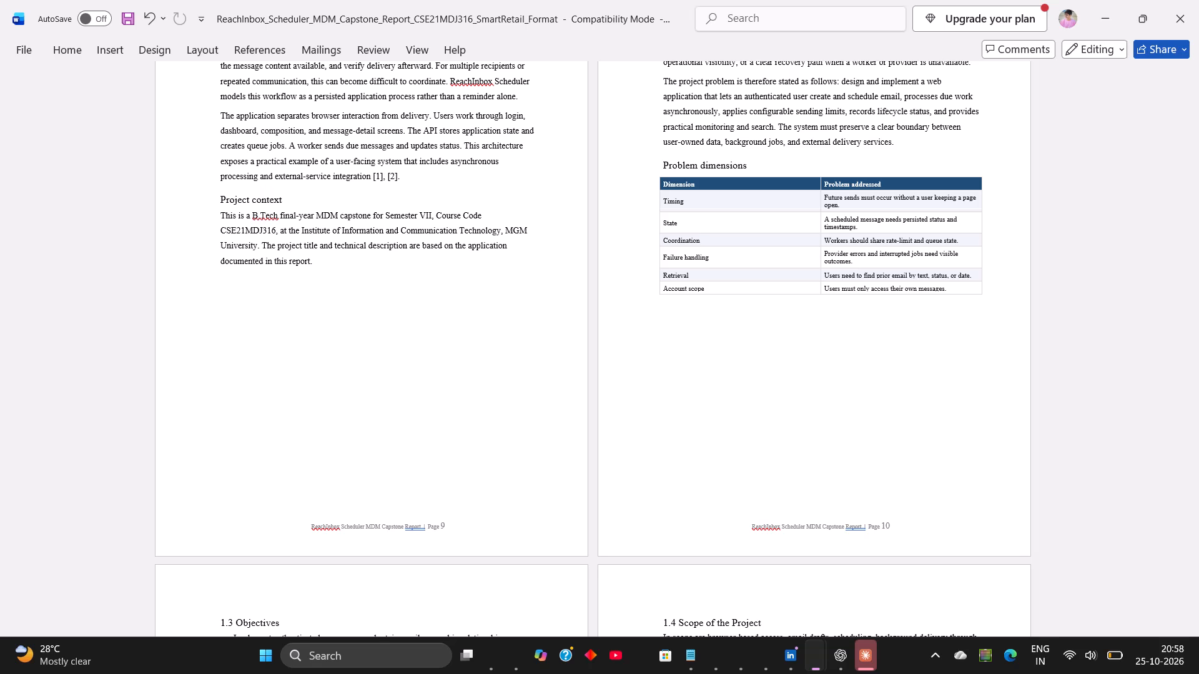
scroll(609, 333, down, 1)
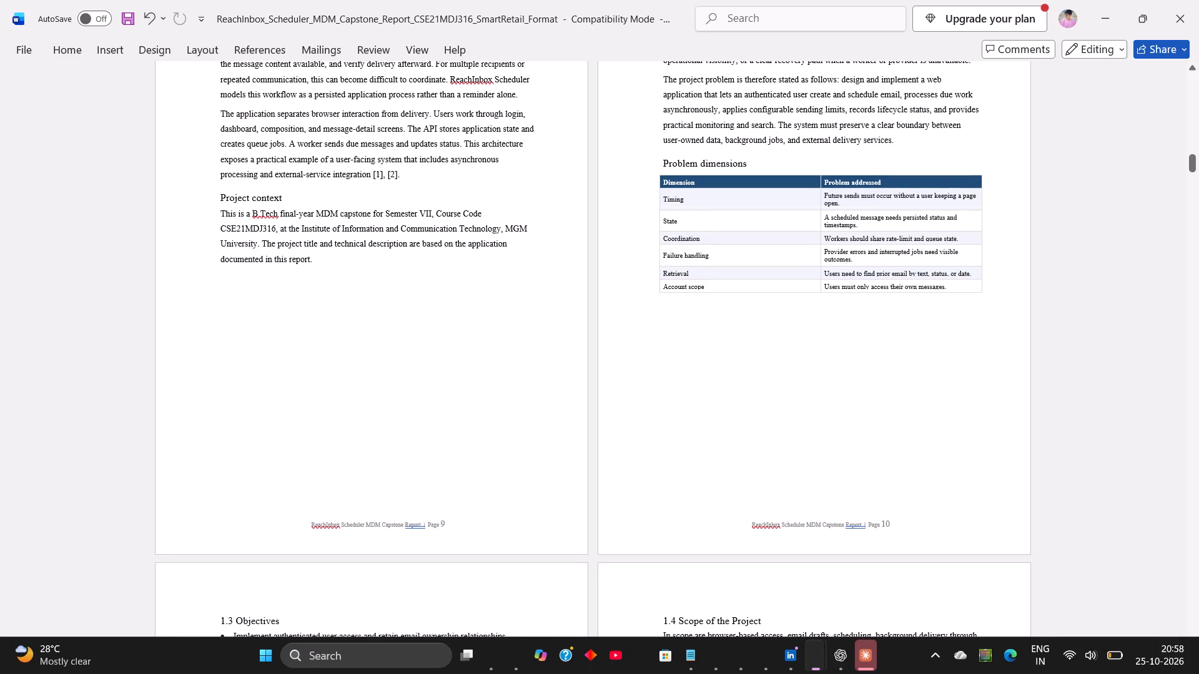
scroll(609, 333, down, 4)
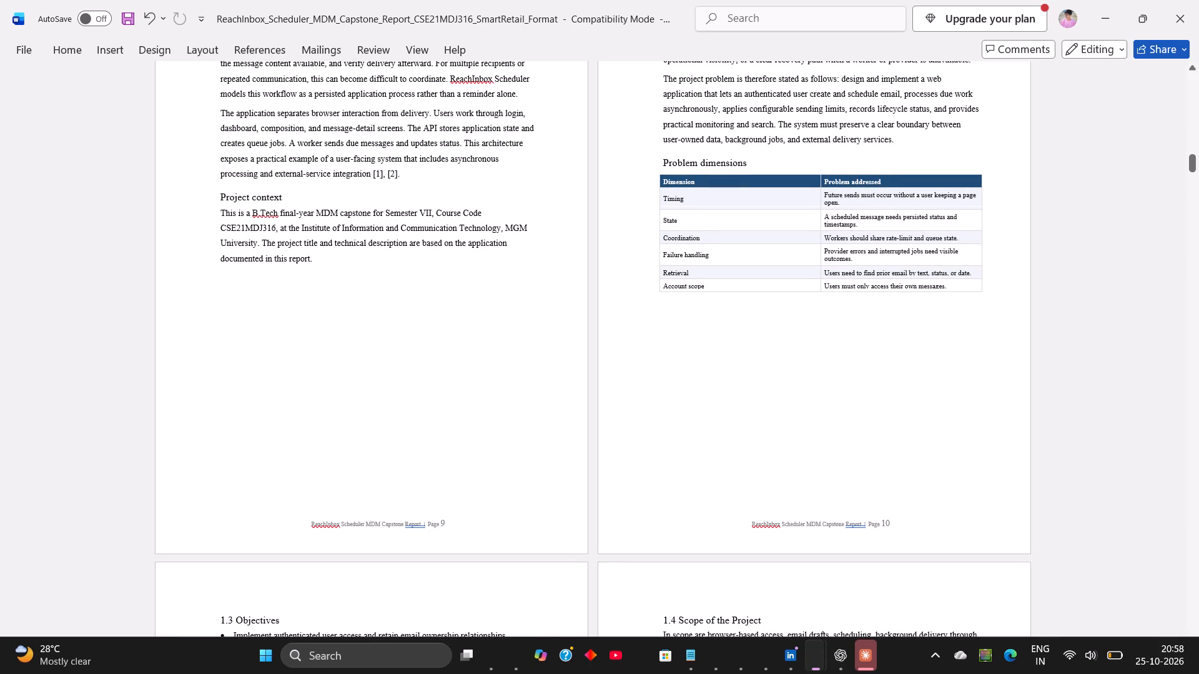
scroll(609, 333, down, 1)
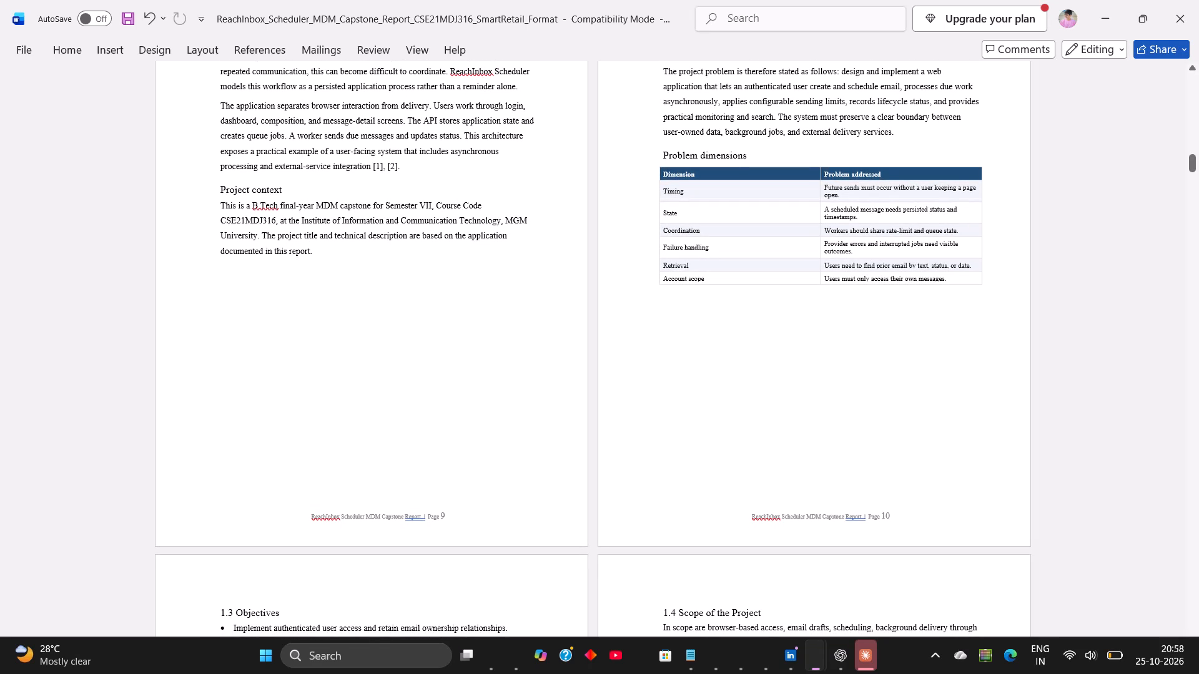
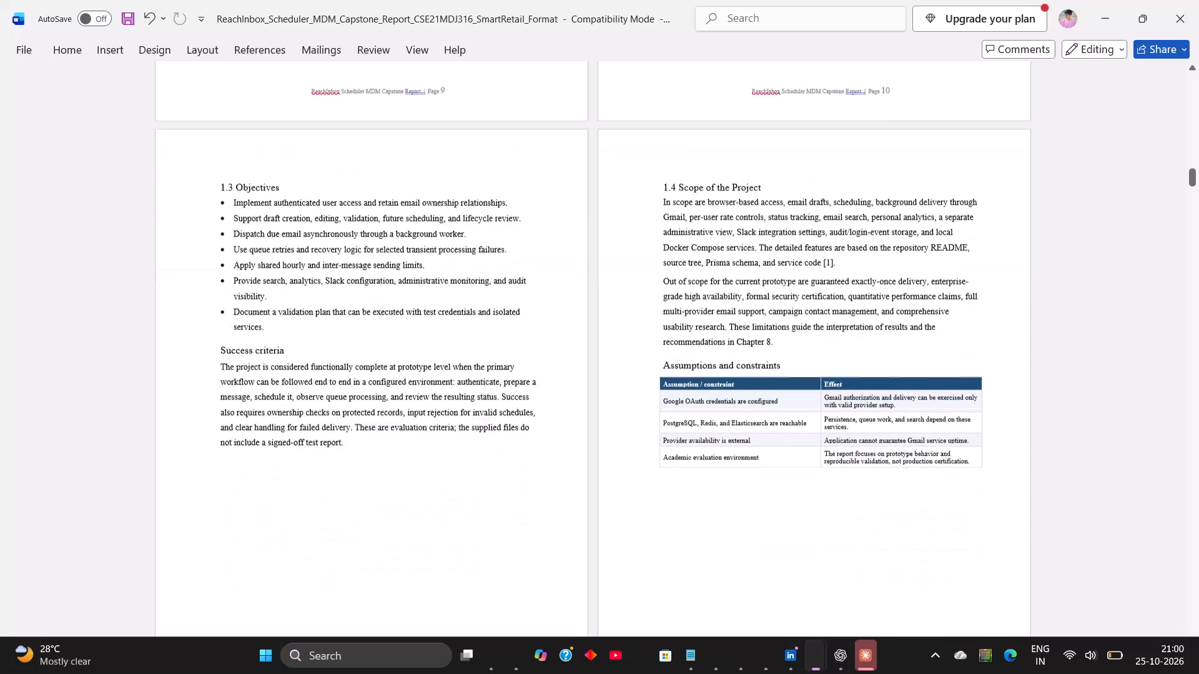
Read through the assumptions and constraints page and the Literature Review chapter, up to the summary of findings.
click(619, 316)
click(754, 203)
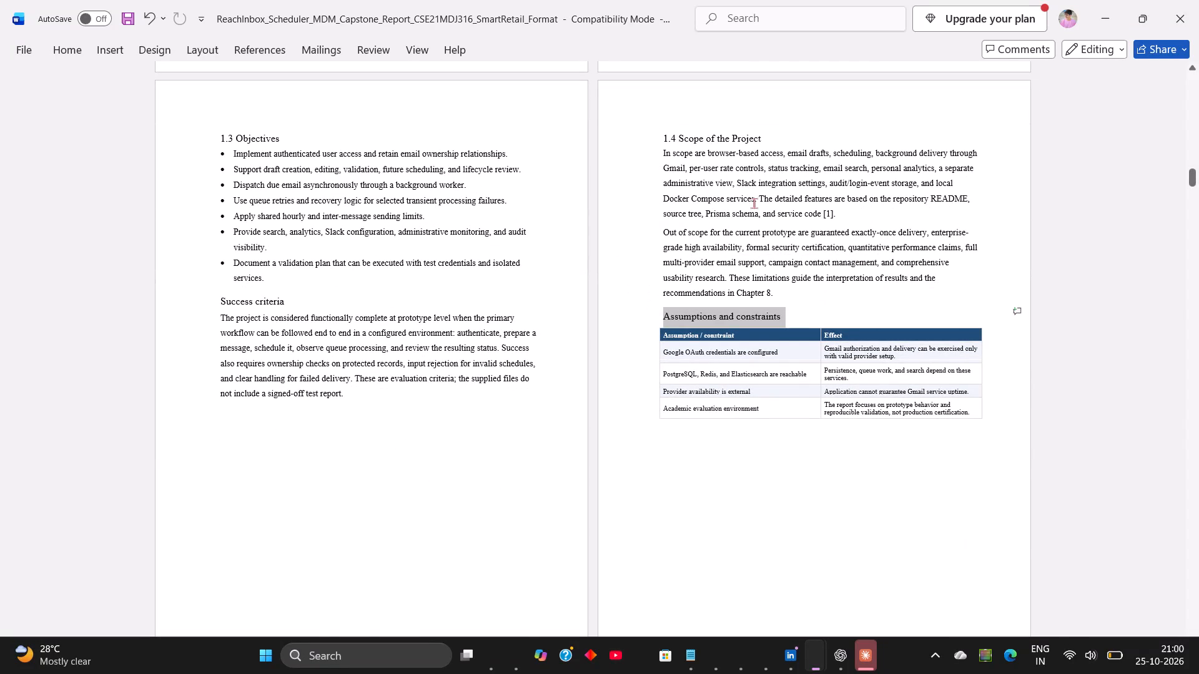
scroll(754, 203, down, 5)
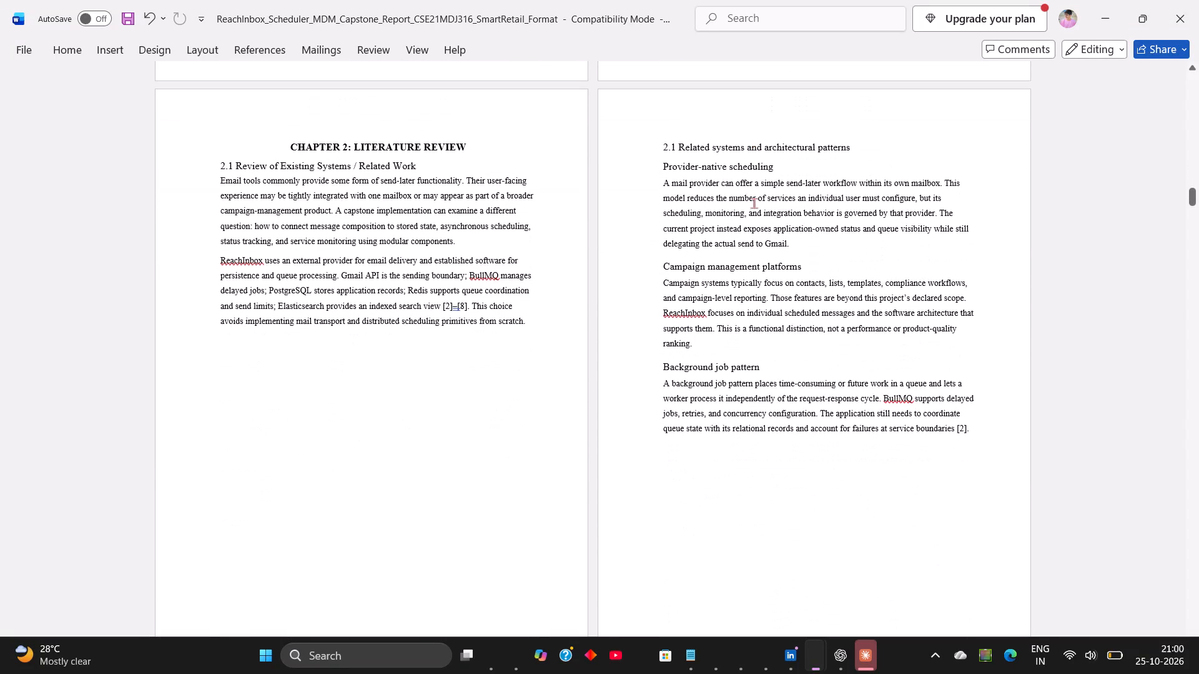
click(663, 146)
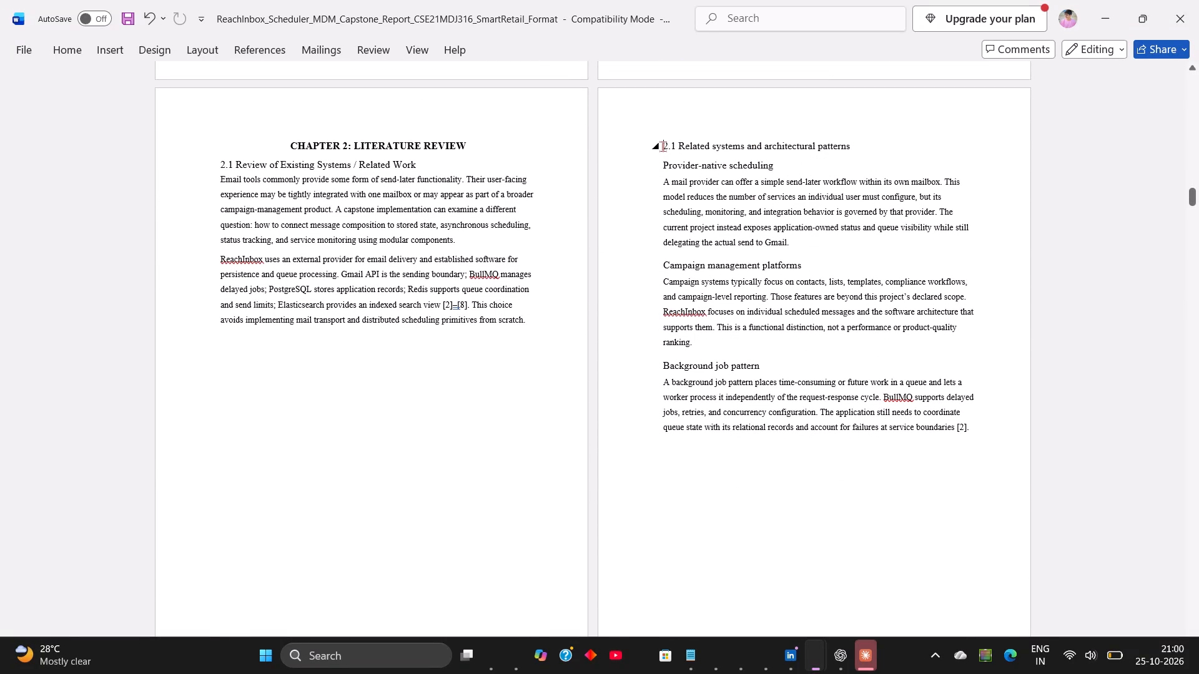
click(664, 168)
scroll(664, 168, down, 3)
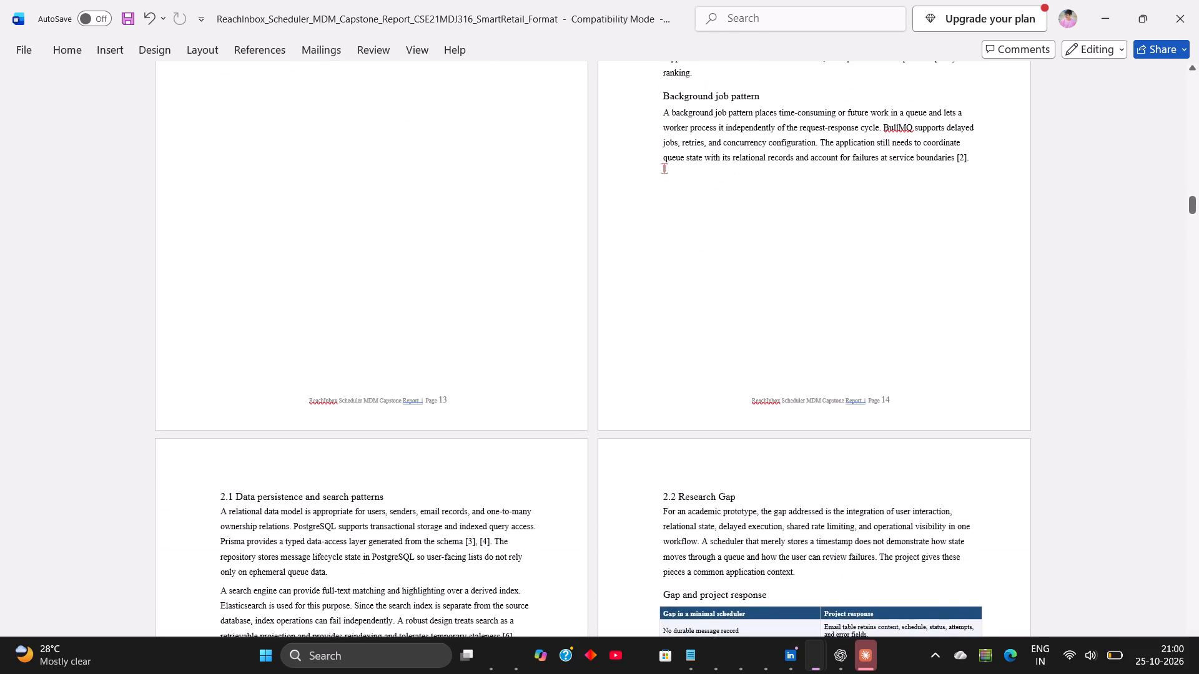
scroll(664, 168, down, 5)
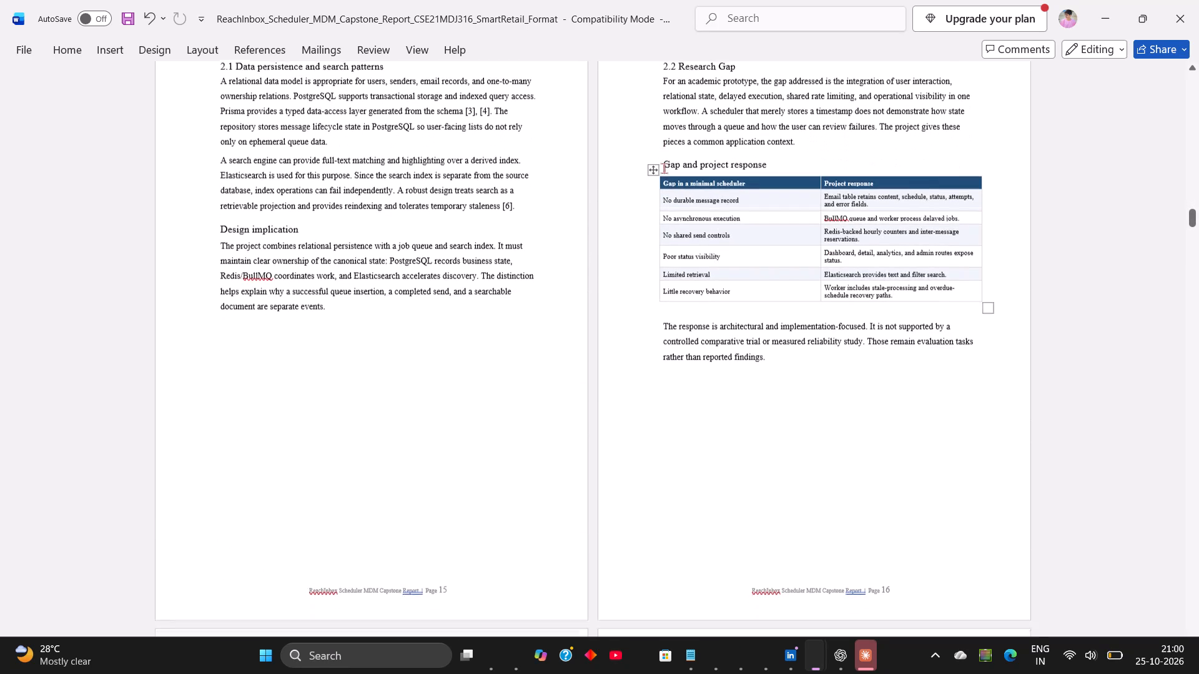
scroll(664, 168, down, 2)
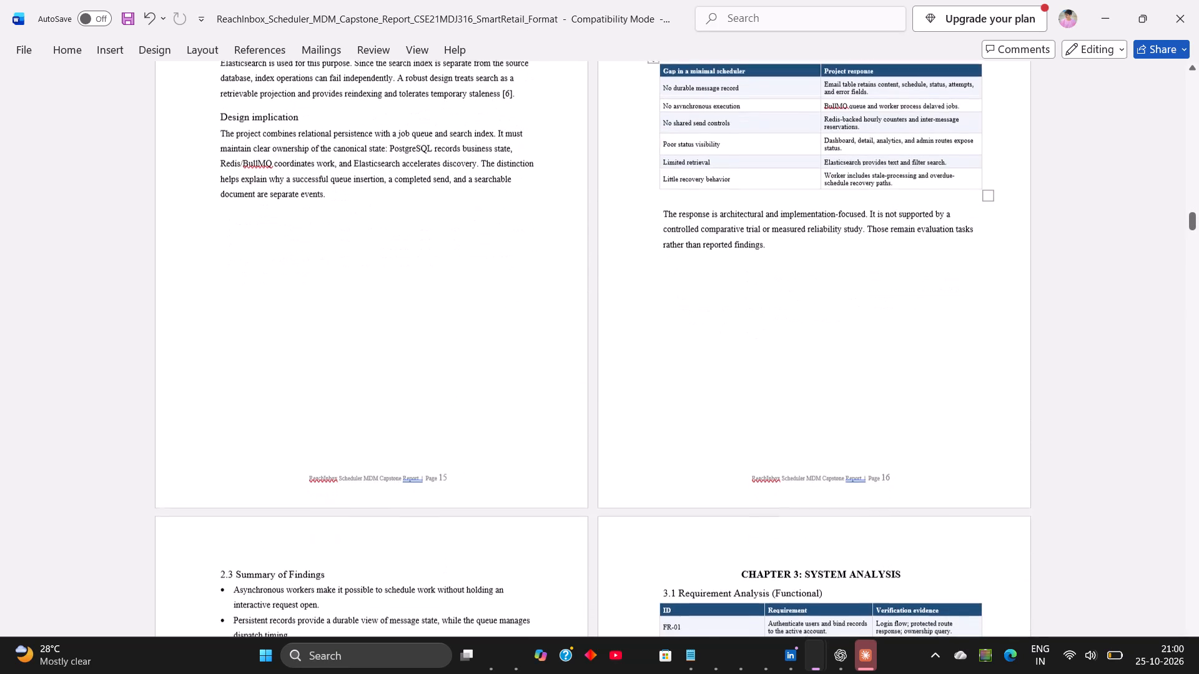
scroll(664, 168, down, 2)
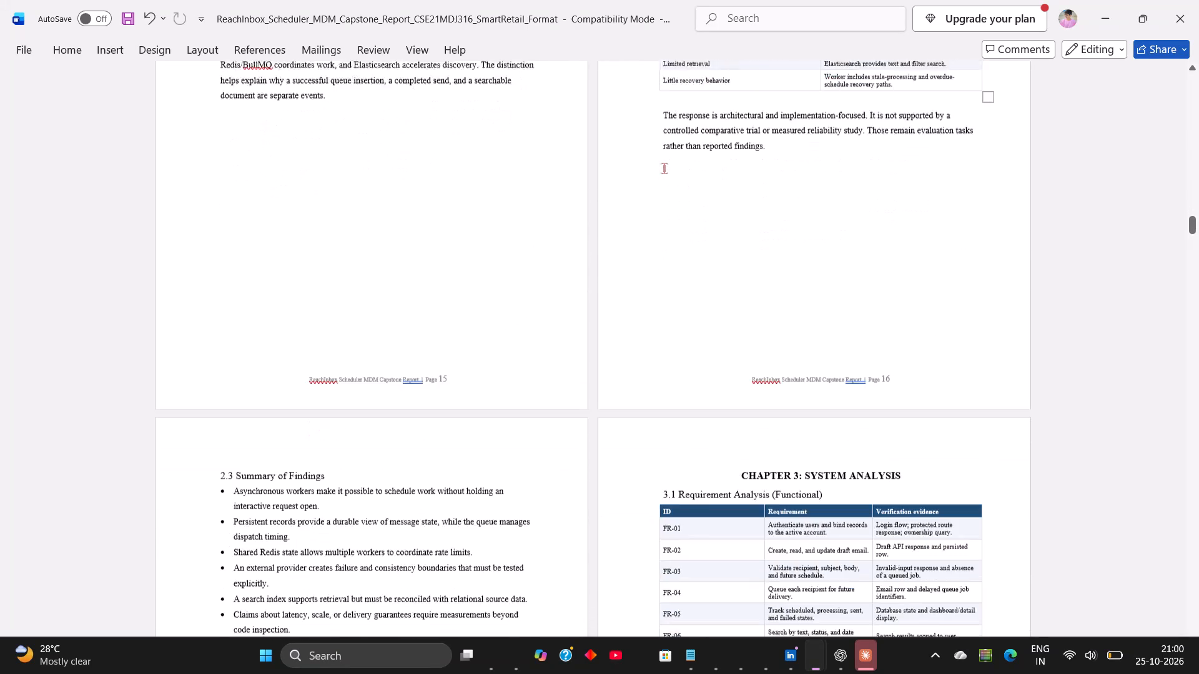
scroll(664, 168, down, 2)
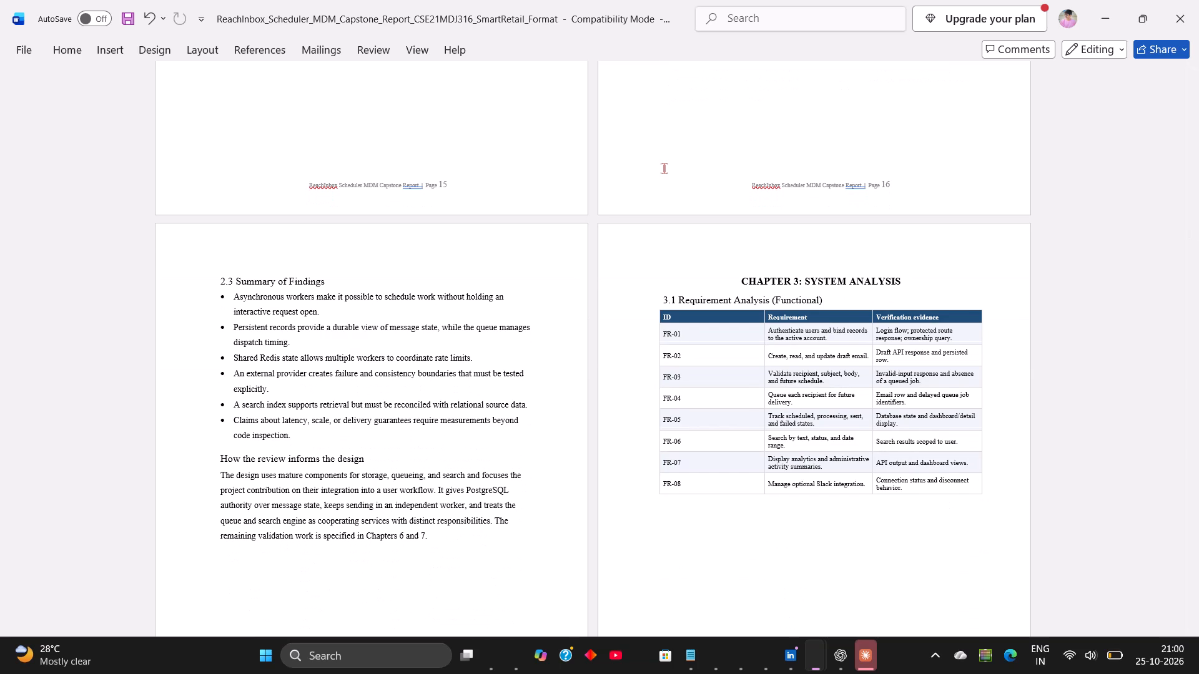
Skim the chapters from System Analysis through System Design and Implementation to Conclusion and Future Scope.
scroll(664, 168, down, 7)
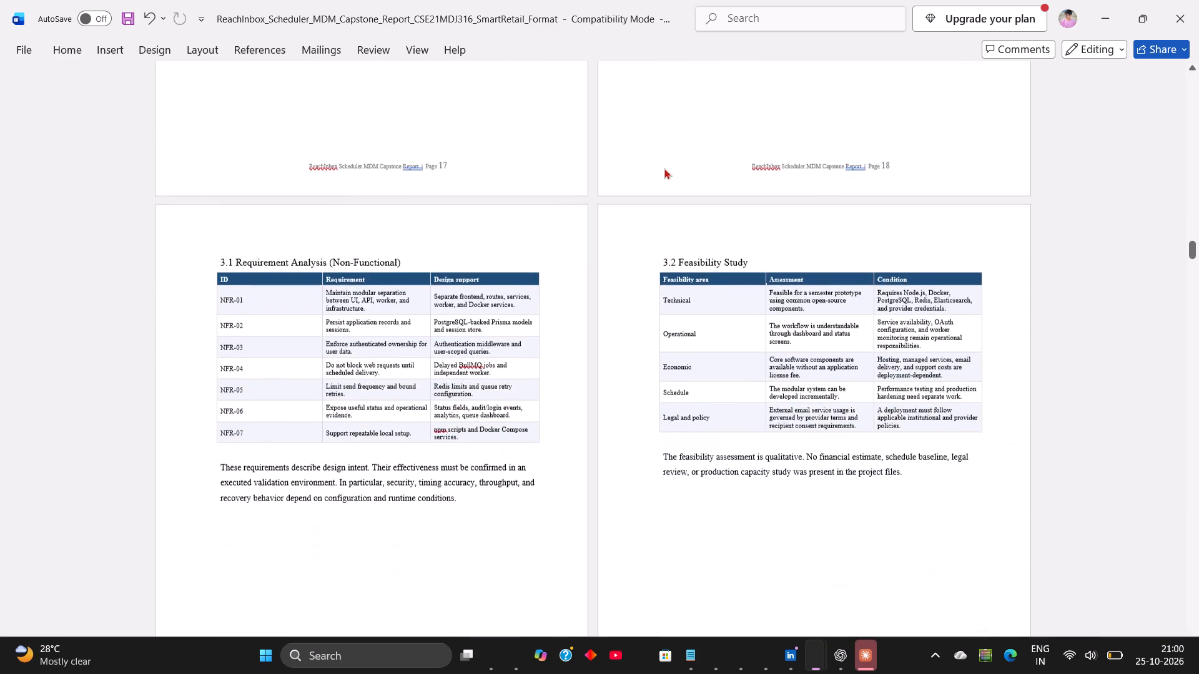
scroll(664, 168, down, 10)
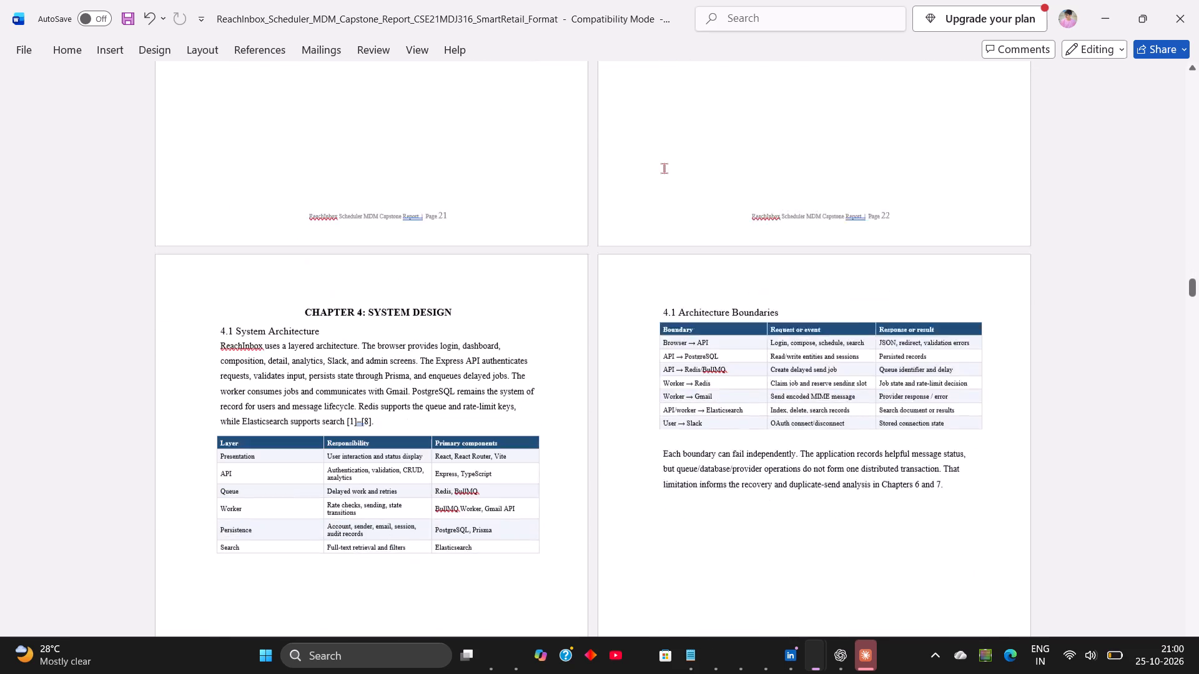
scroll(664, 168, down, 14)
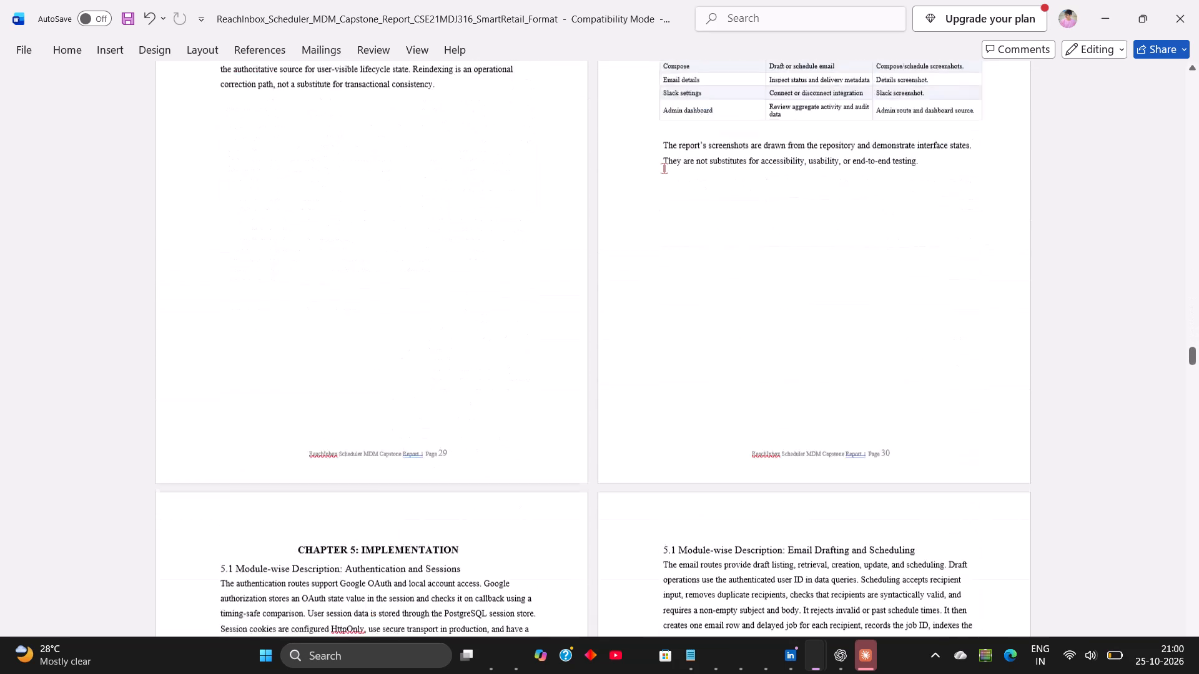
scroll(664, 168, down, 9)
scroll(664, 168, up, 8)
scroll(664, 168, down, 8)
scroll(664, 168, up, 1)
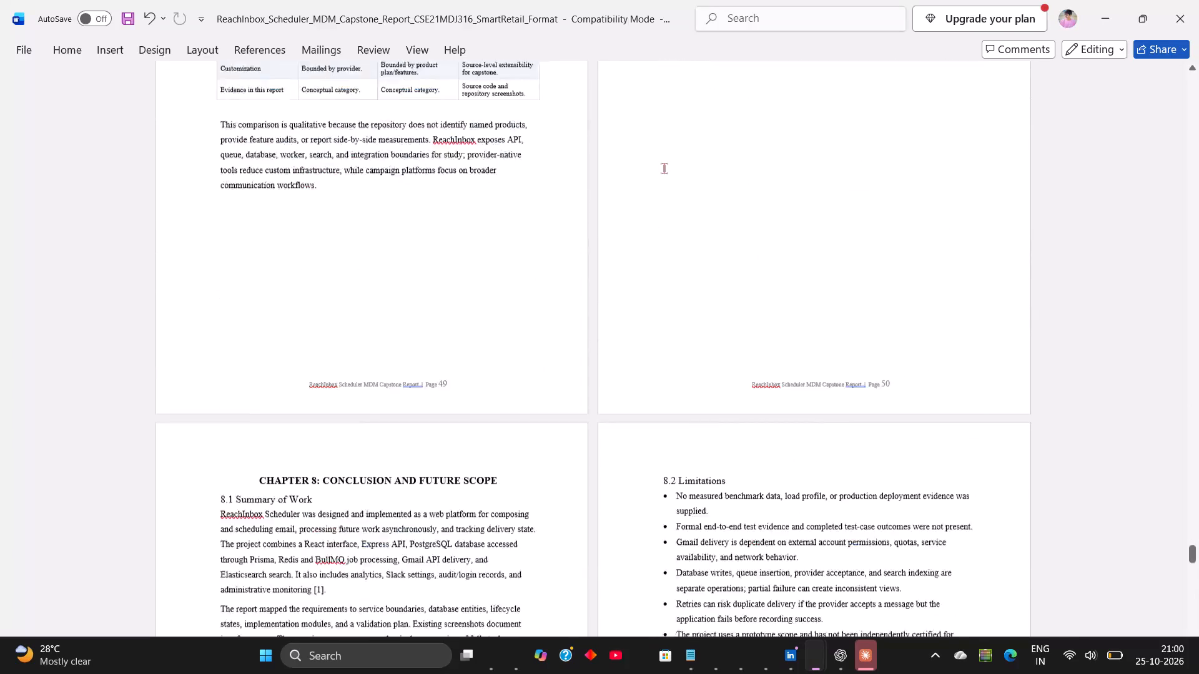
Go back to section 5.4 and examine the login and user email dashboard screenshots at a larger size.
scroll(664, 168, up, 3)
scroll(664, 168, down, 1)
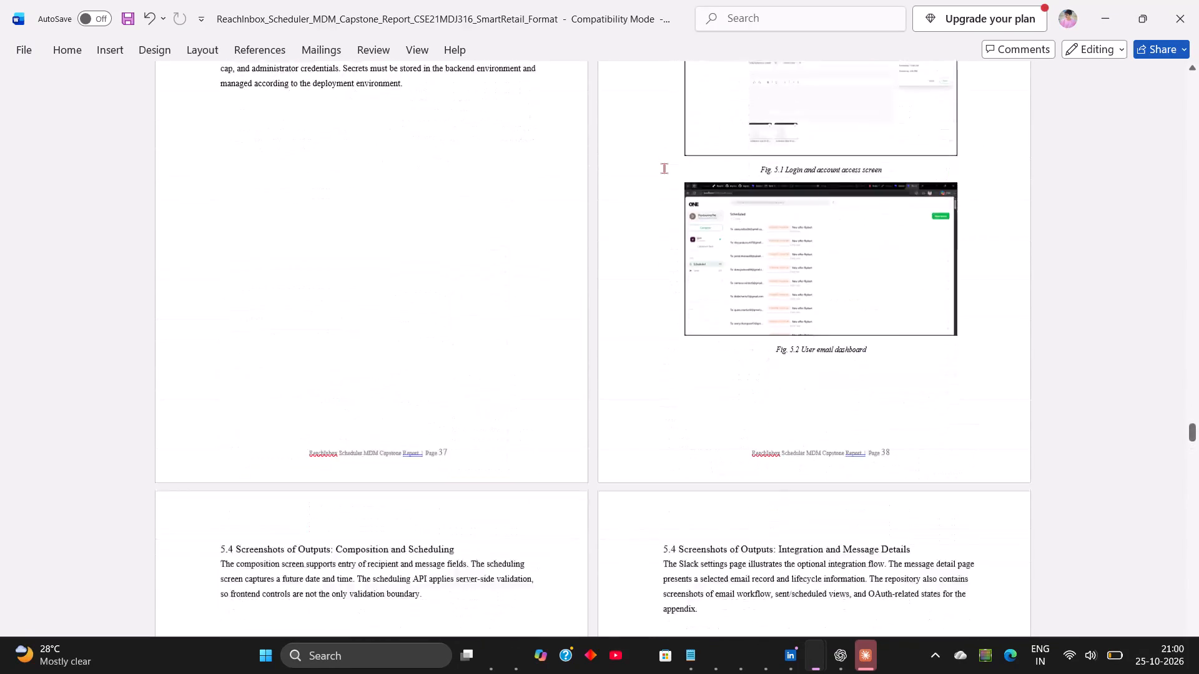
scroll(664, 168, down, 1)
ctrl+scroll(664, 168, up, 4)
scroll(664, 168, up, 1)
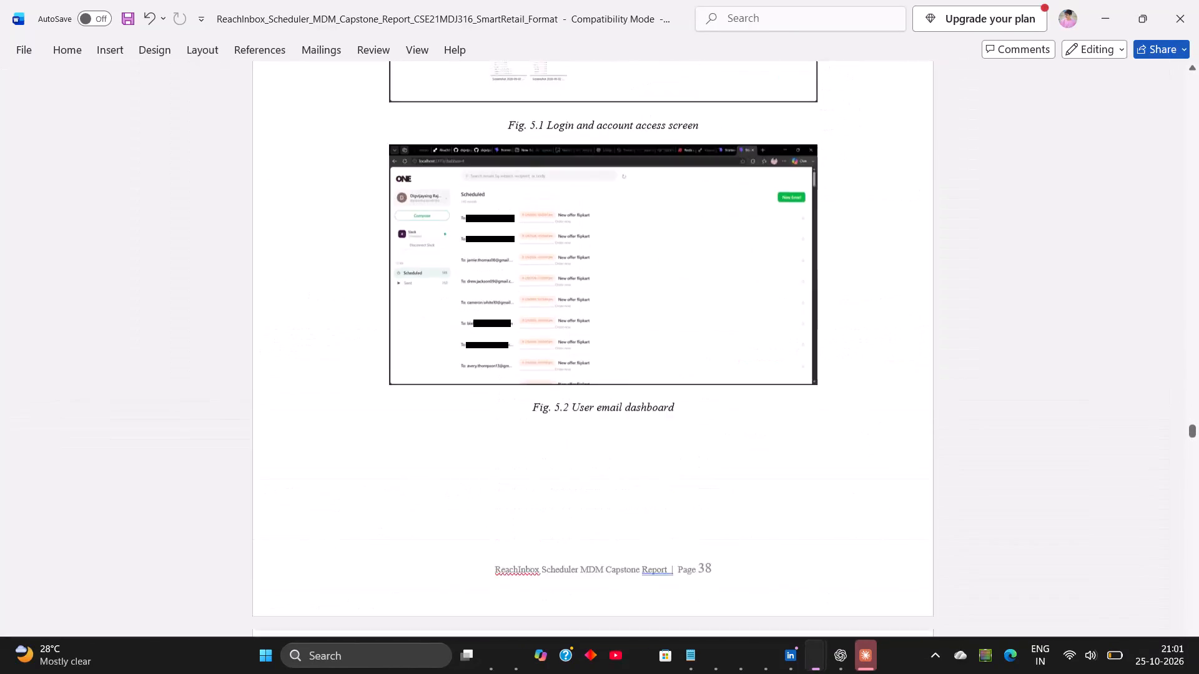
scroll(664, 168, up, 1)
scroll(664, 168, right, 1)
ctrl+scroll(664, 168, up, 1)
ctrl+scroll(664, 168, right, 1)
ctrl+scroll(664, 168, up, 3)
scroll(664, 168, up, 1)
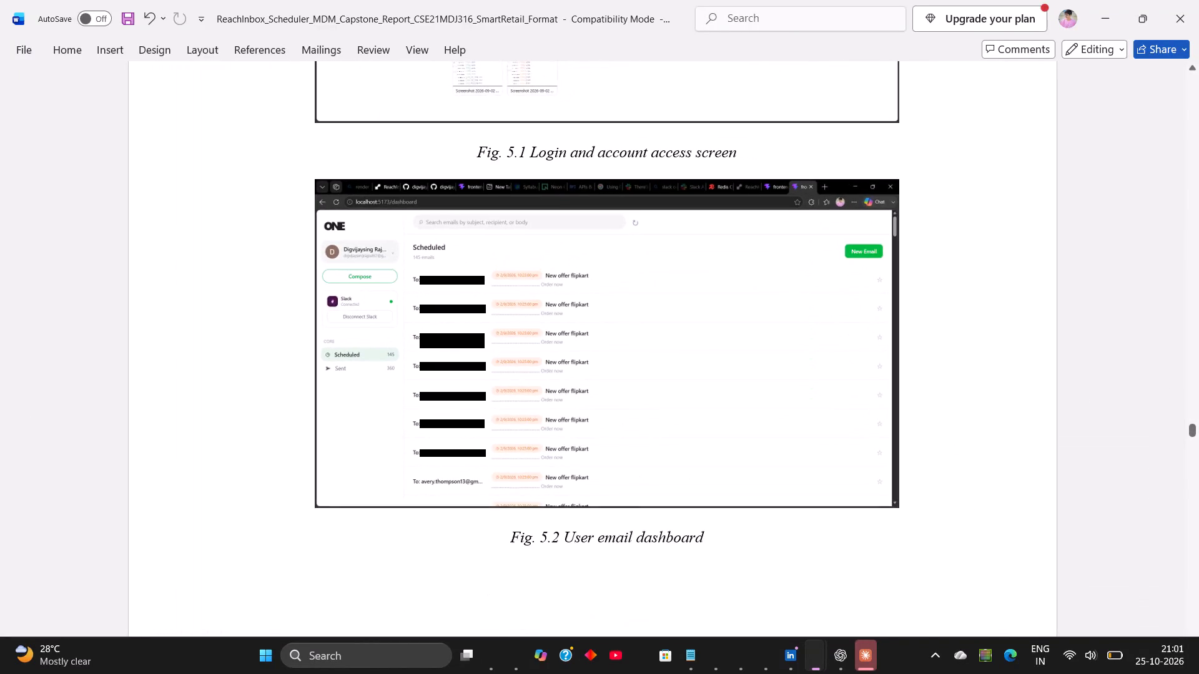
scroll(664, 168, up, 6)
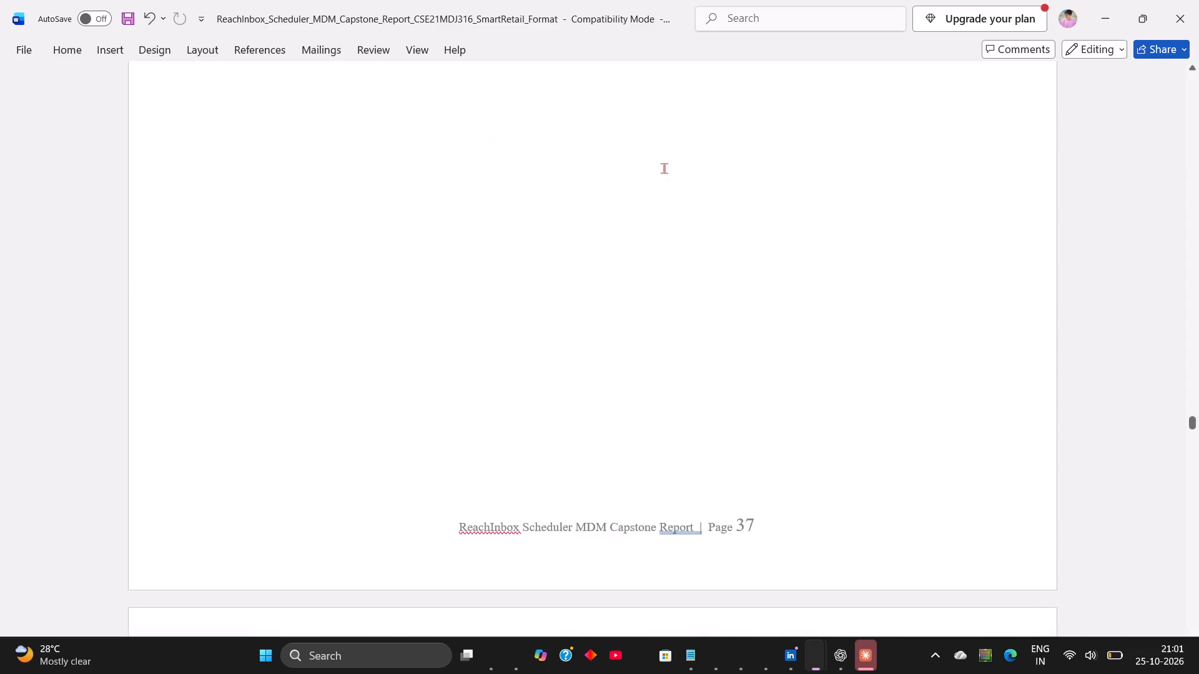
scroll(664, 168, up, 3)
ctrl+scroll(664, 168, down, 7)
scroll(664, 168, down, 1)
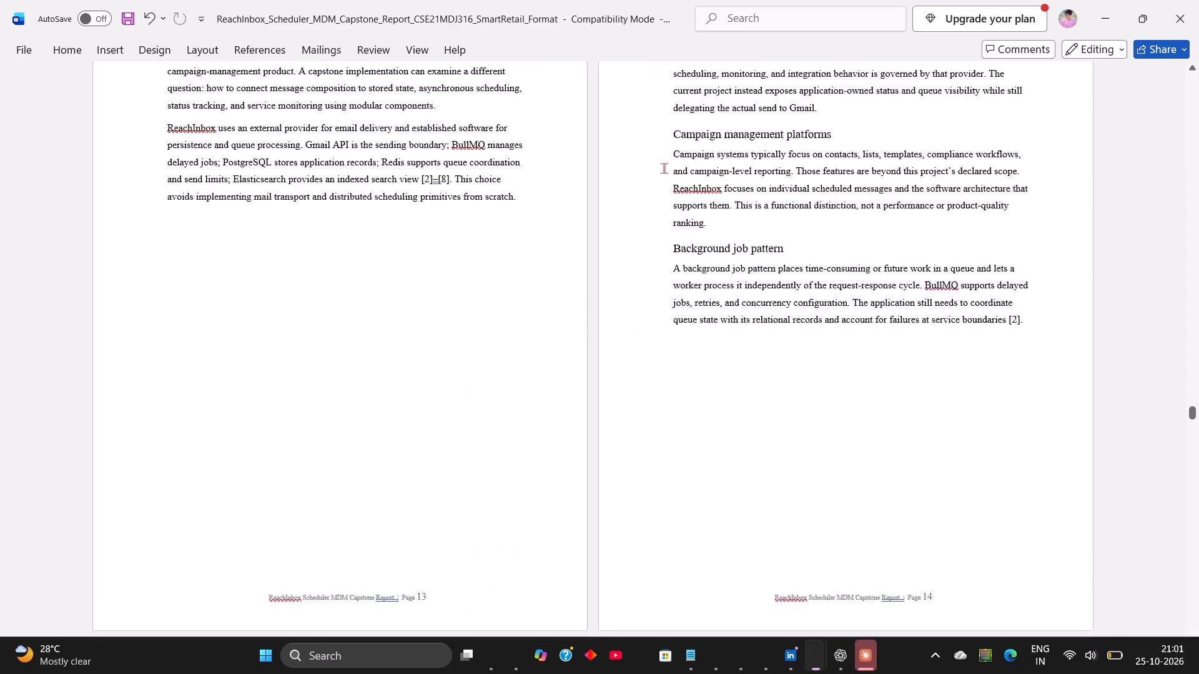
Look through the system specification, design and implementation pages again, up to the output screenshots in section 5.4.
scroll(664, 168, down, 12)
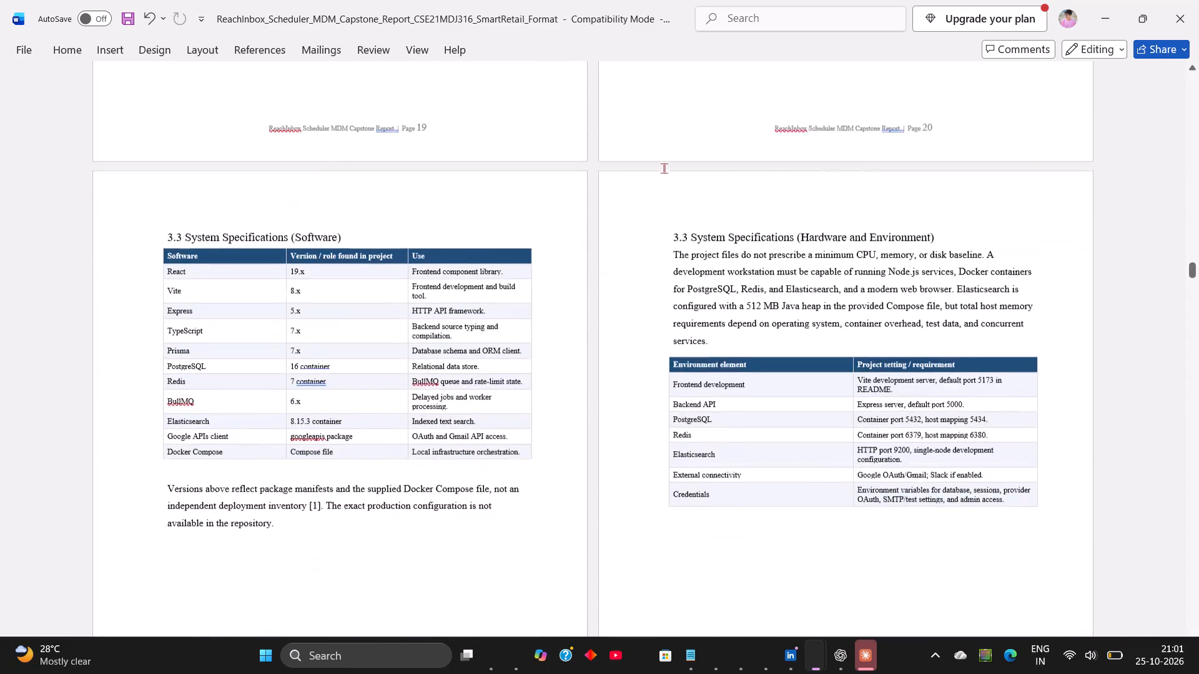
scroll(664, 168, down, 6)
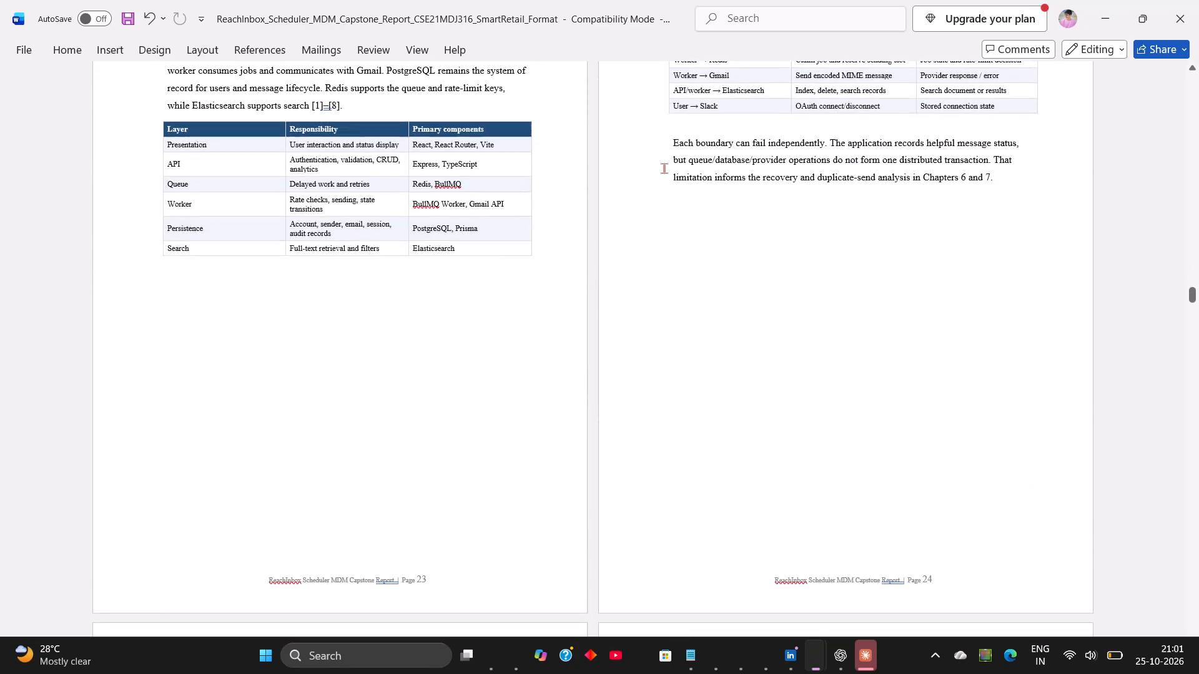
scroll(664, 168, down, 9)
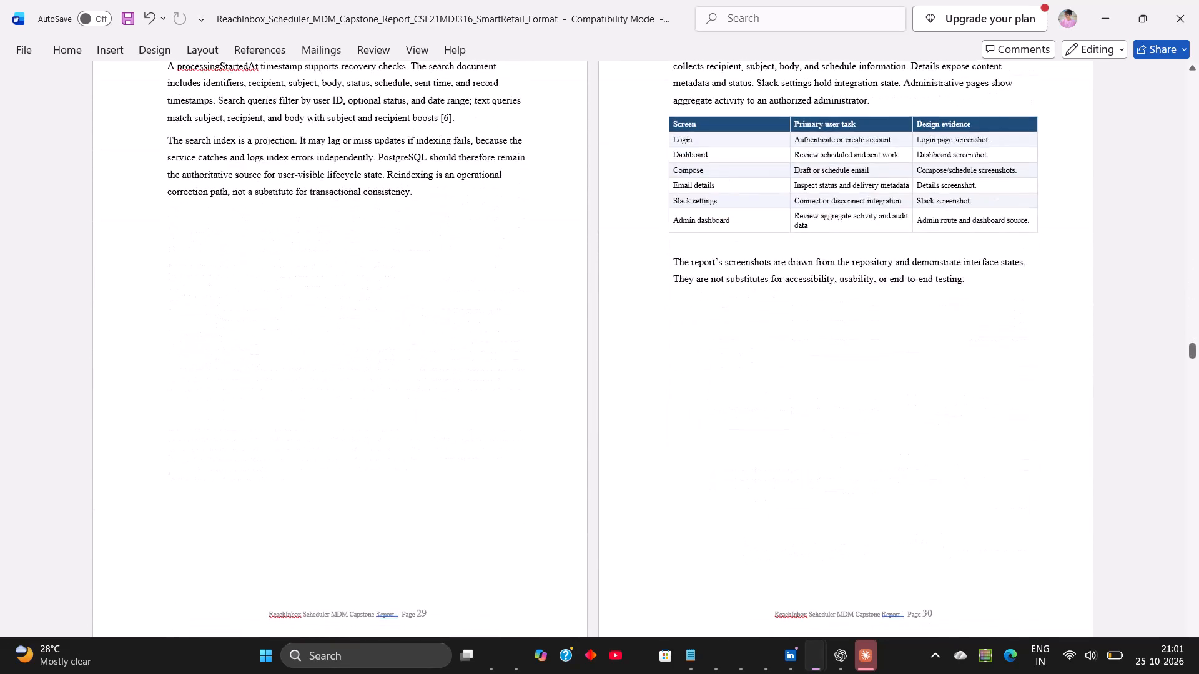
scroll(664, 168, down, 12)
scroll(664, 168, up, 1)
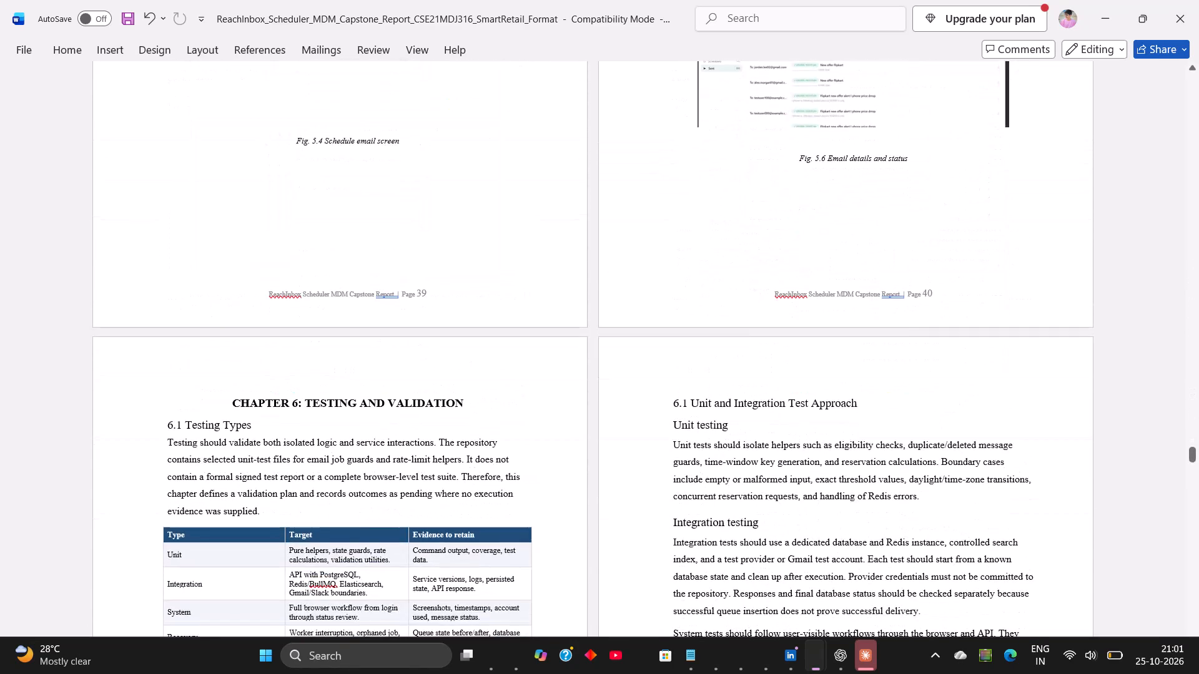
scroll(664, 168, up, 2)
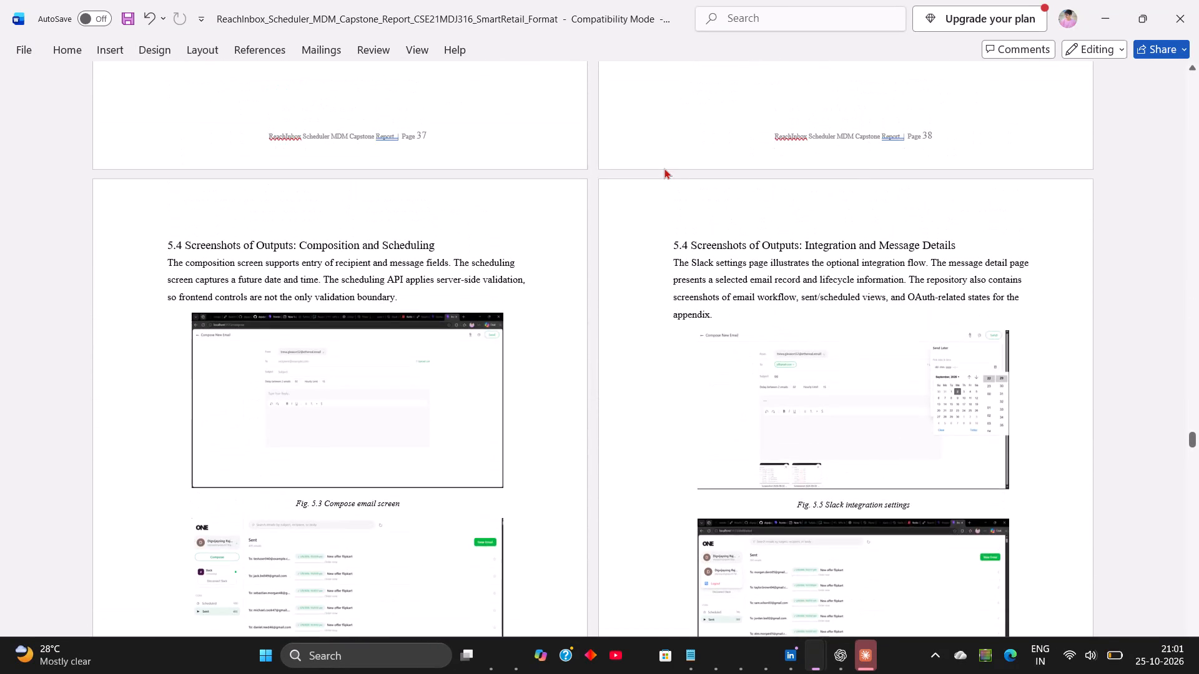
scroll(664, 168, up, 3)
scroll(664, 168, down, 1)
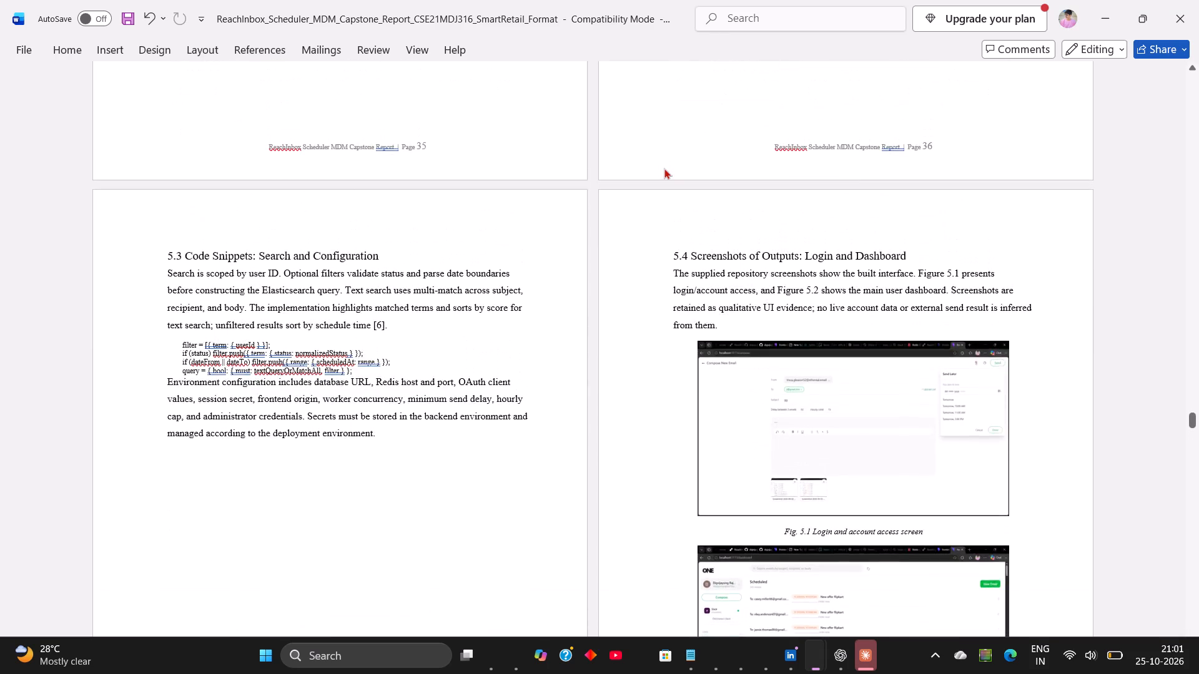
Look through the references and Appendices A to E, down to the report's last page.
scroll(664, 168, down, 6)
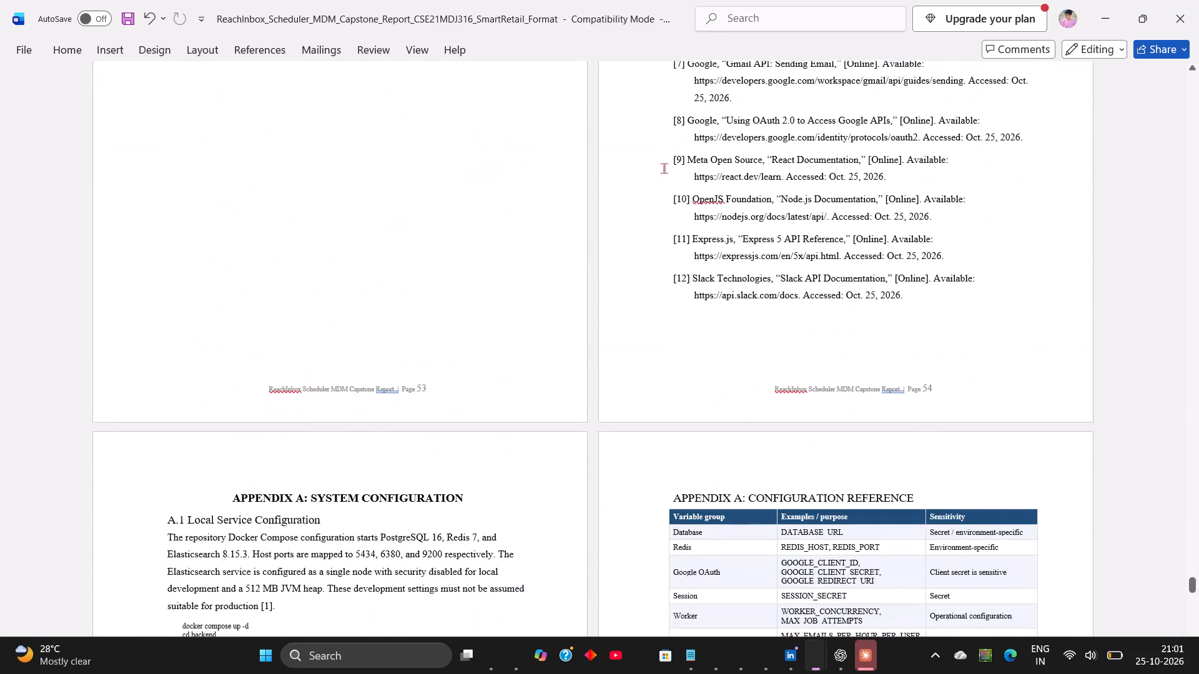
scroll(664, 168, down, 5)
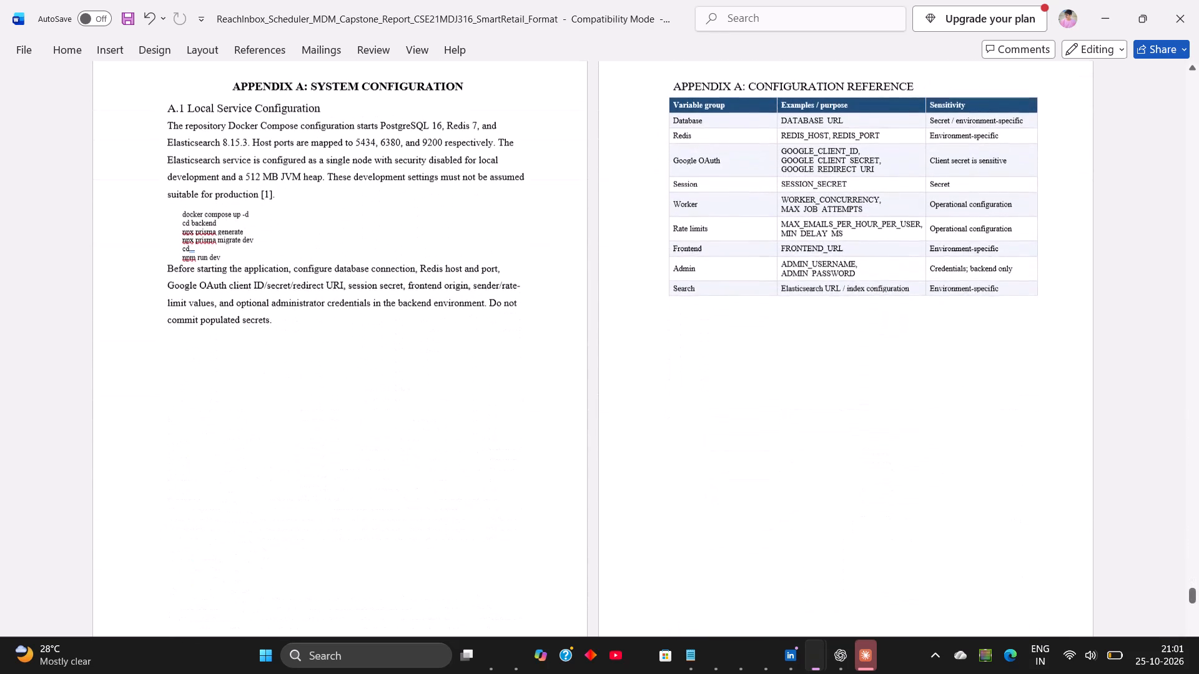
scroll(664, 168, down, 2)
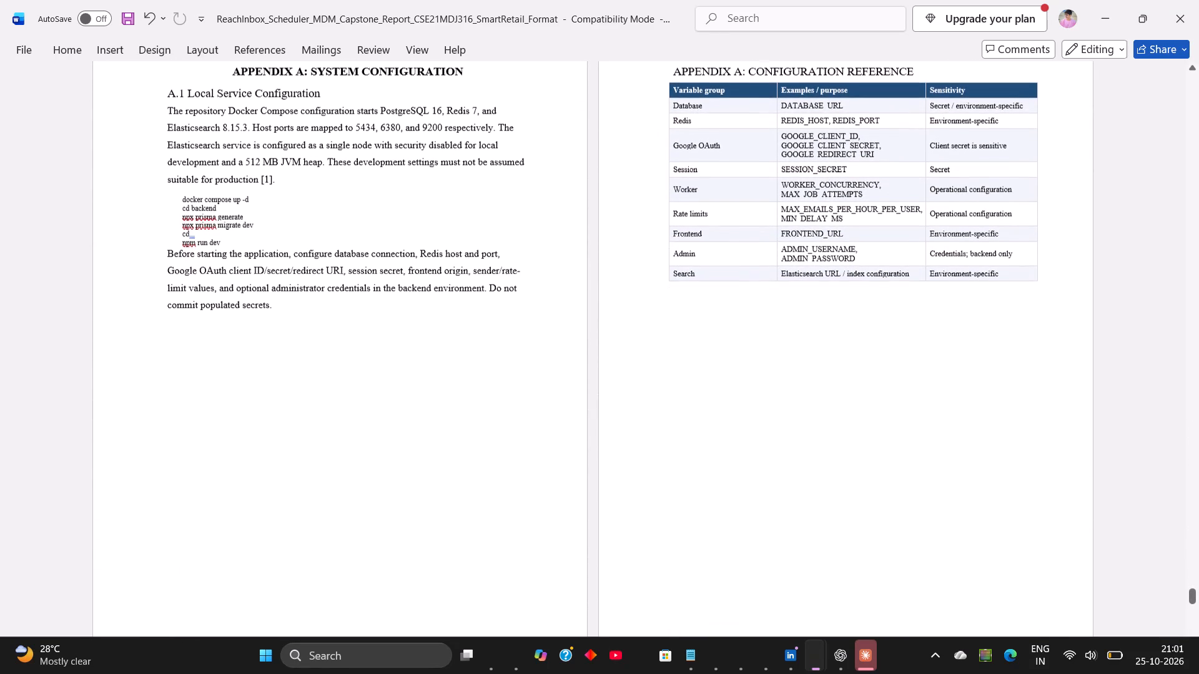
scroll(664, 168, down, 5)
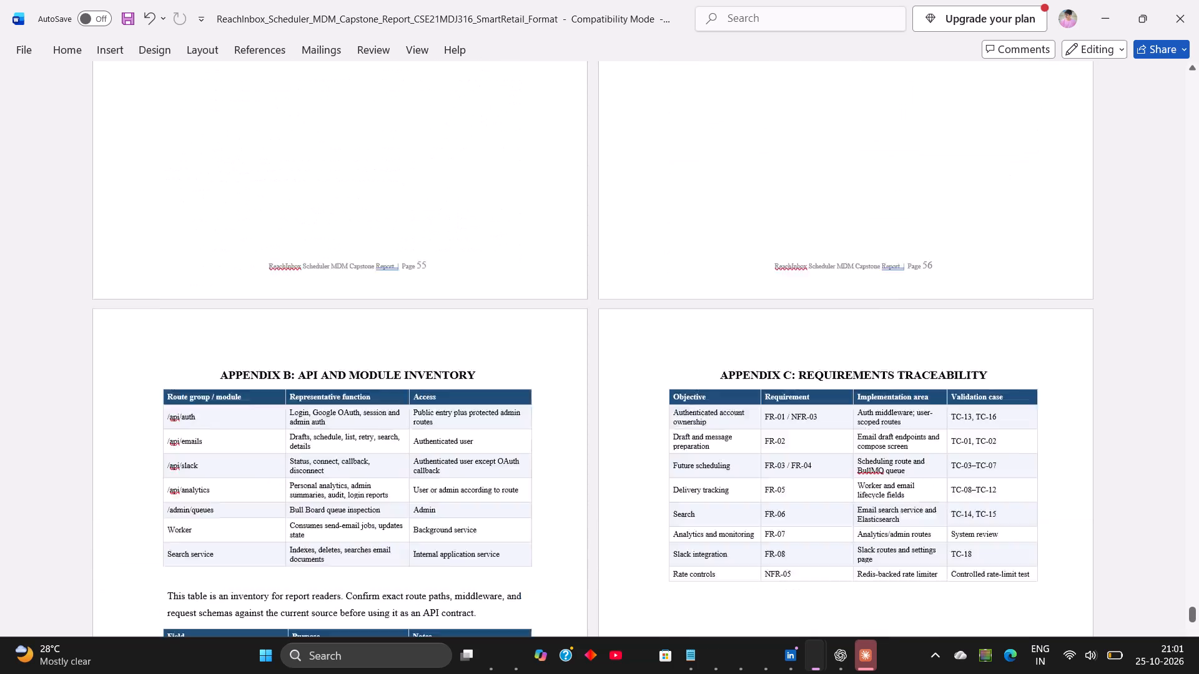
scroll(664, 168, down, 4)
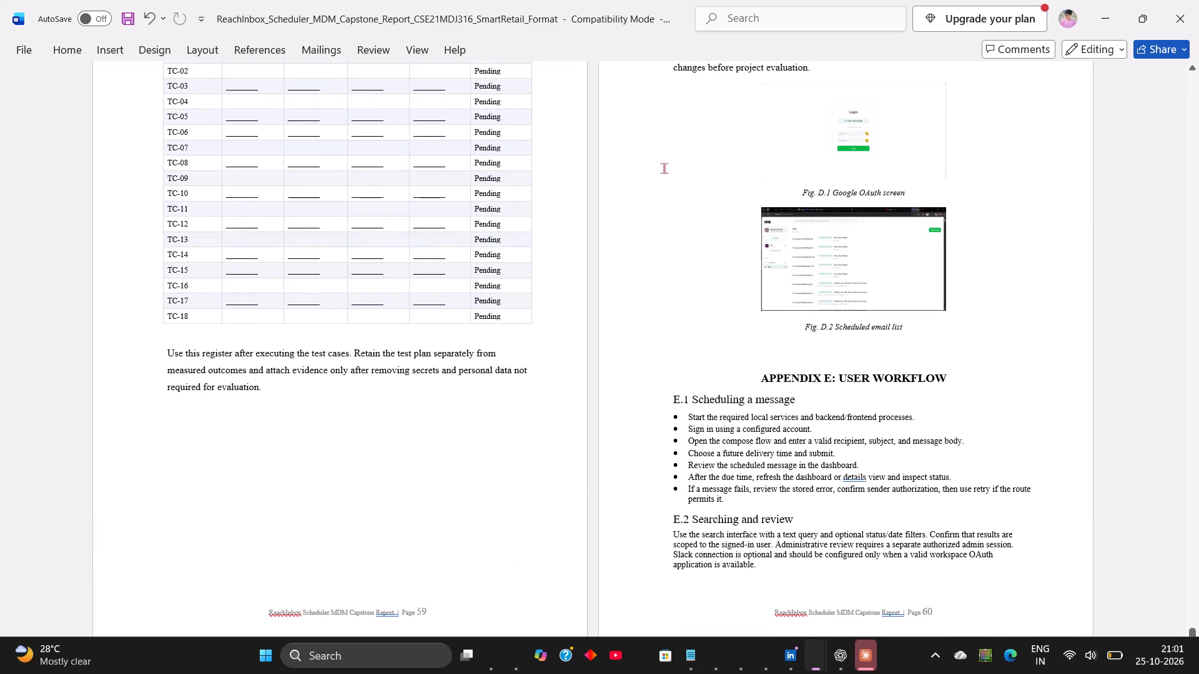
scroll(664, 168, down, 1)
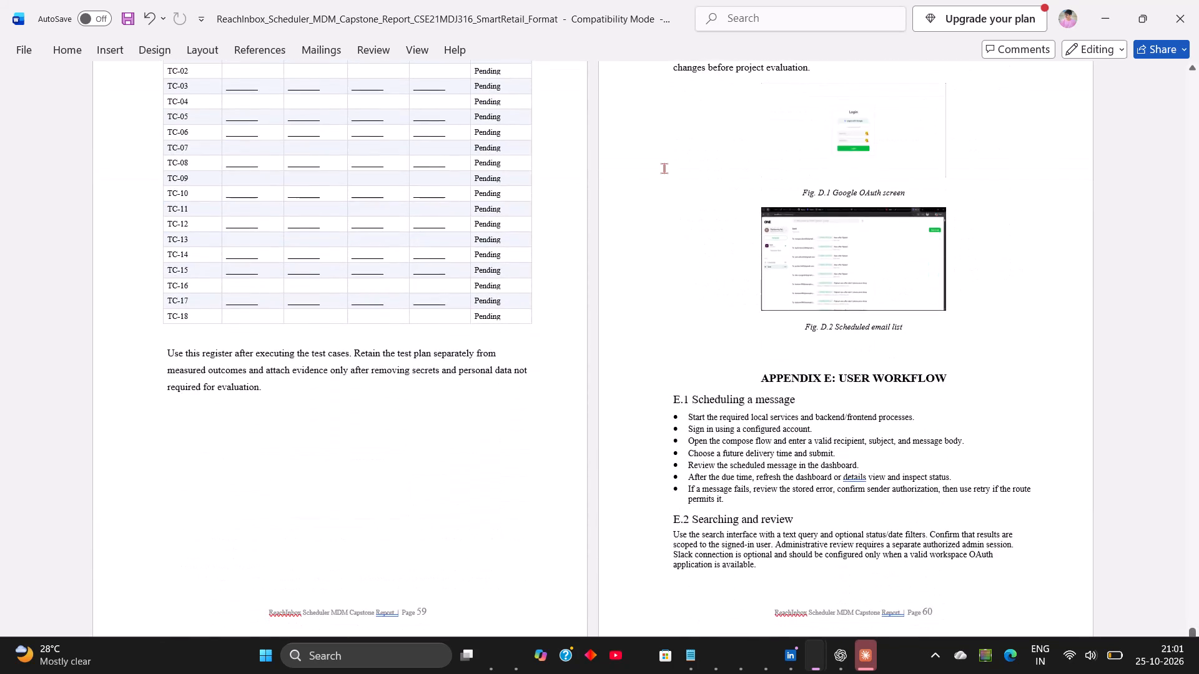
scroll(664, 168, down, 1)
scroll(664, 168, up, 1)
scroll(664, 168, down, 2)
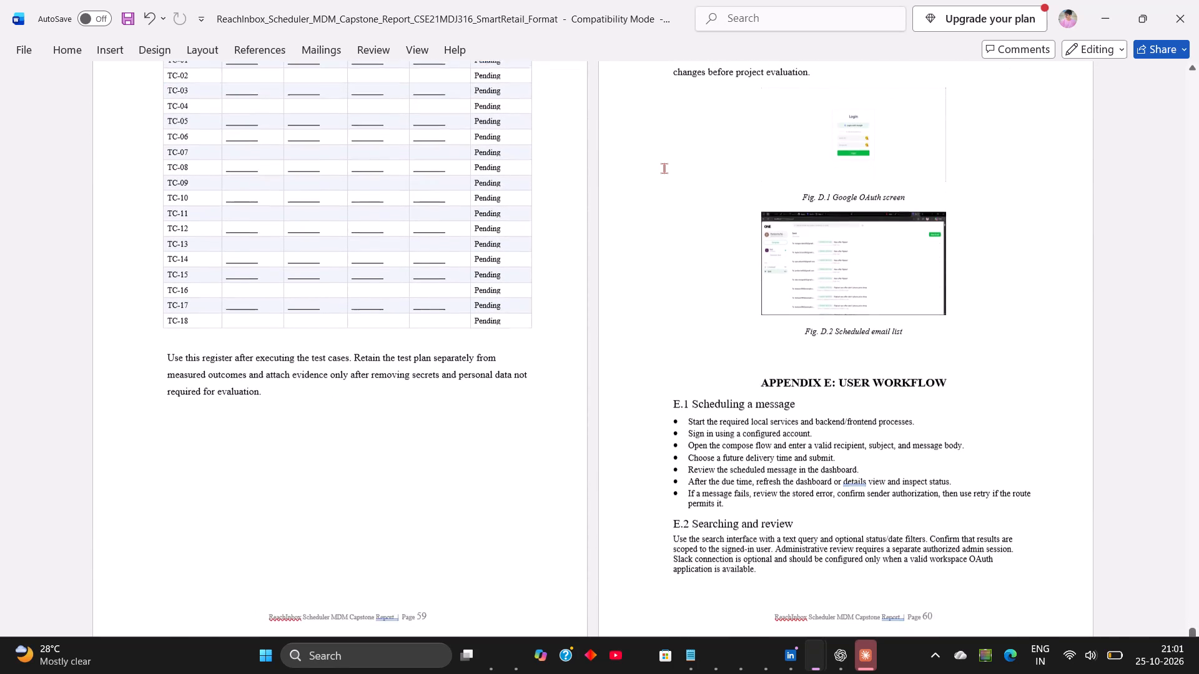
scroll(664, 168, down, 5)
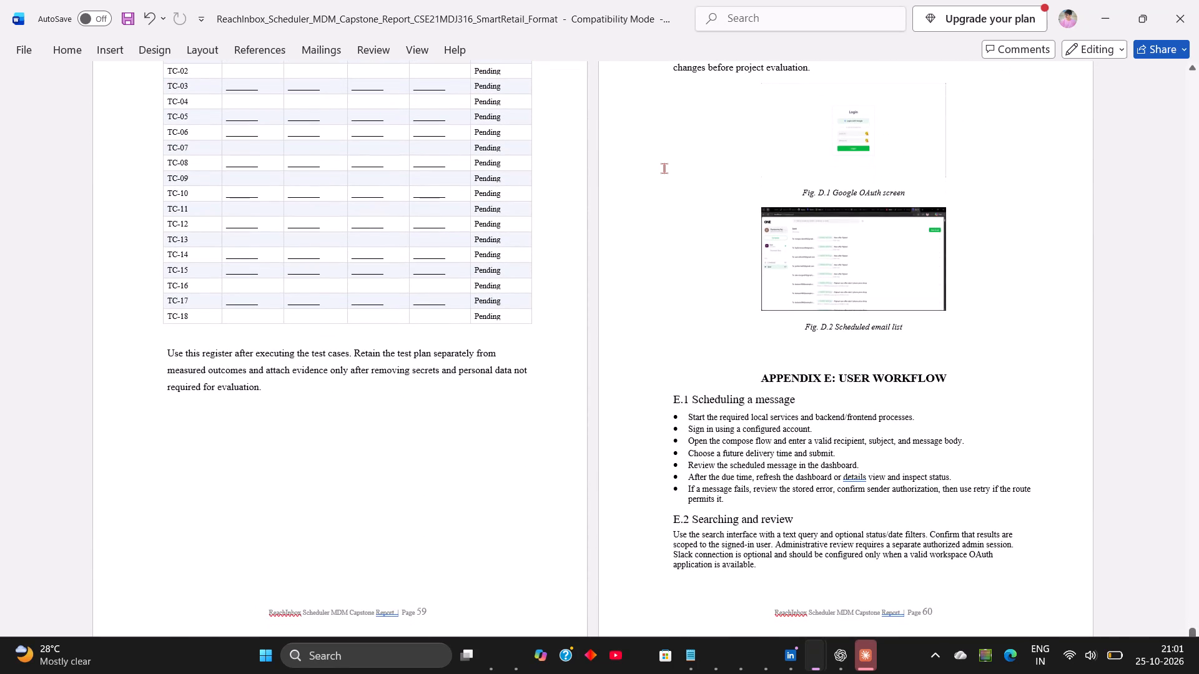
scroll(664, 168, down, 6)
Switch to the Project Report Index PDF in the browser and review its required sections and font formatting notes.
key(alt+Tab)
key(alt+Right)
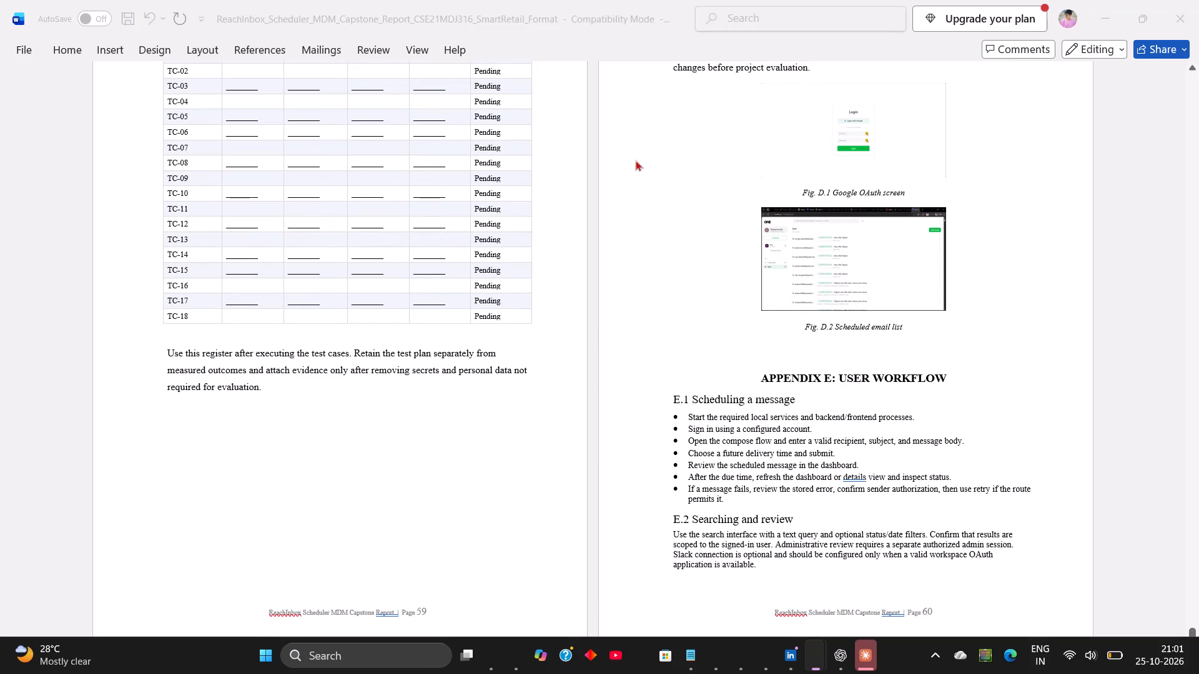
scroll(329, 412, up, 2)
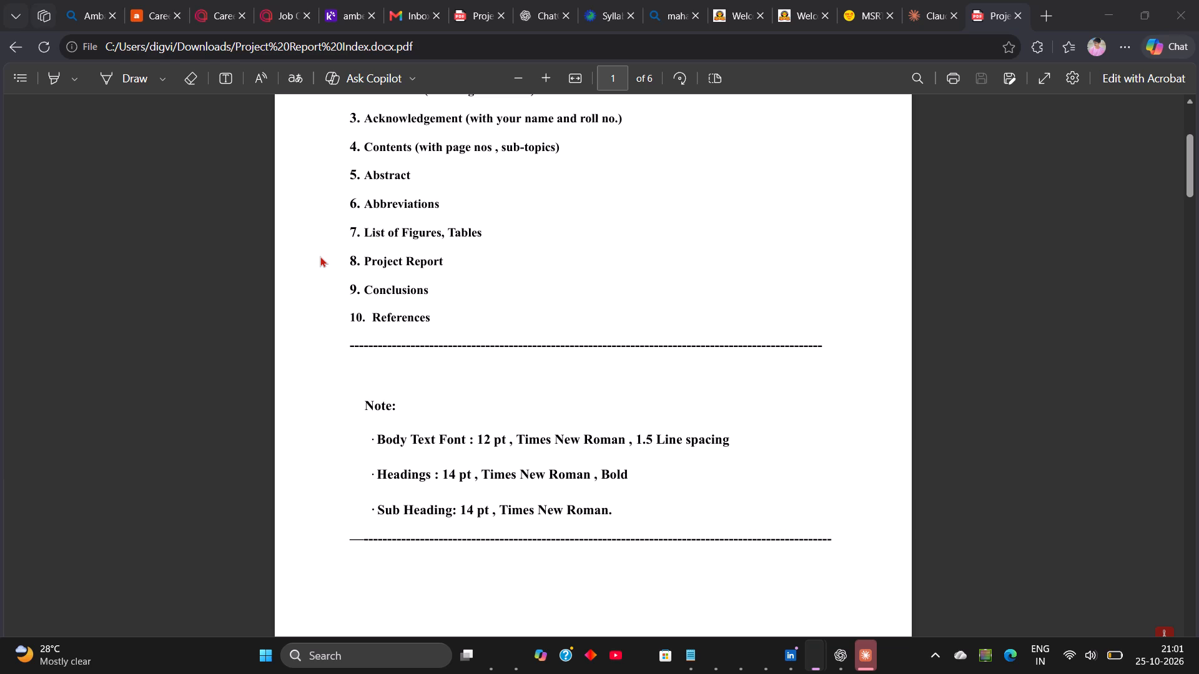
Return to the ReachInbox Scheduler capstone report in Word and look through Appendices C, D and E to the end of page 60.
key(alt+Tab)
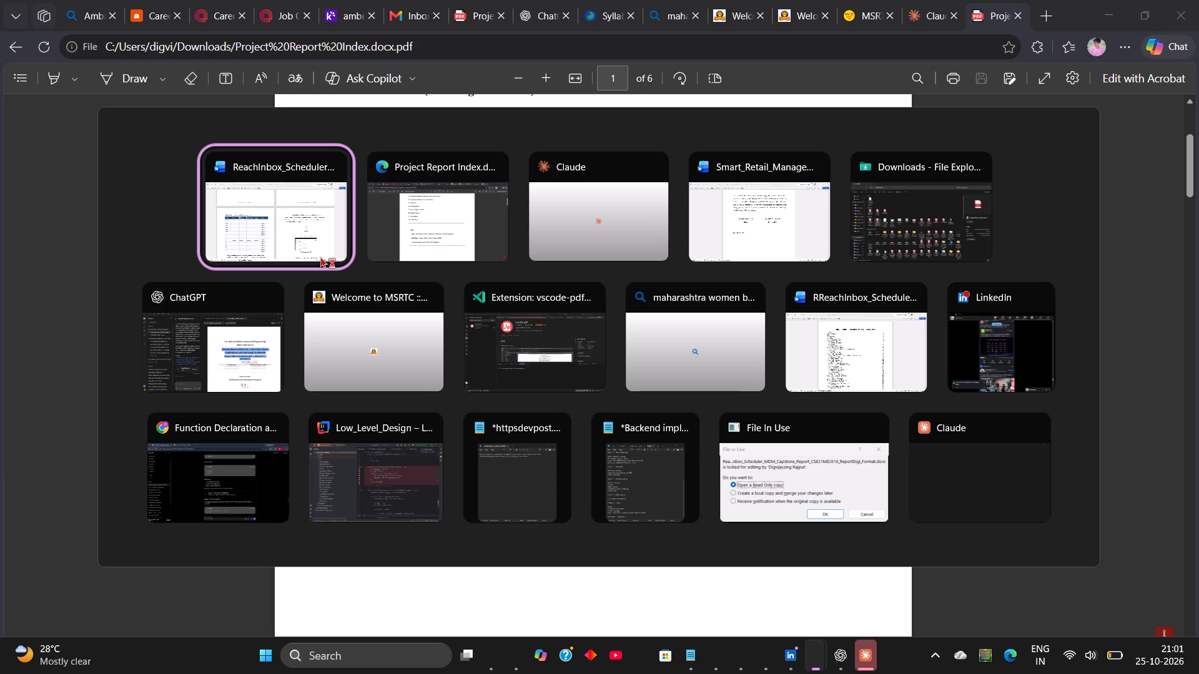
key(alt+Right)
key(alt+Left)
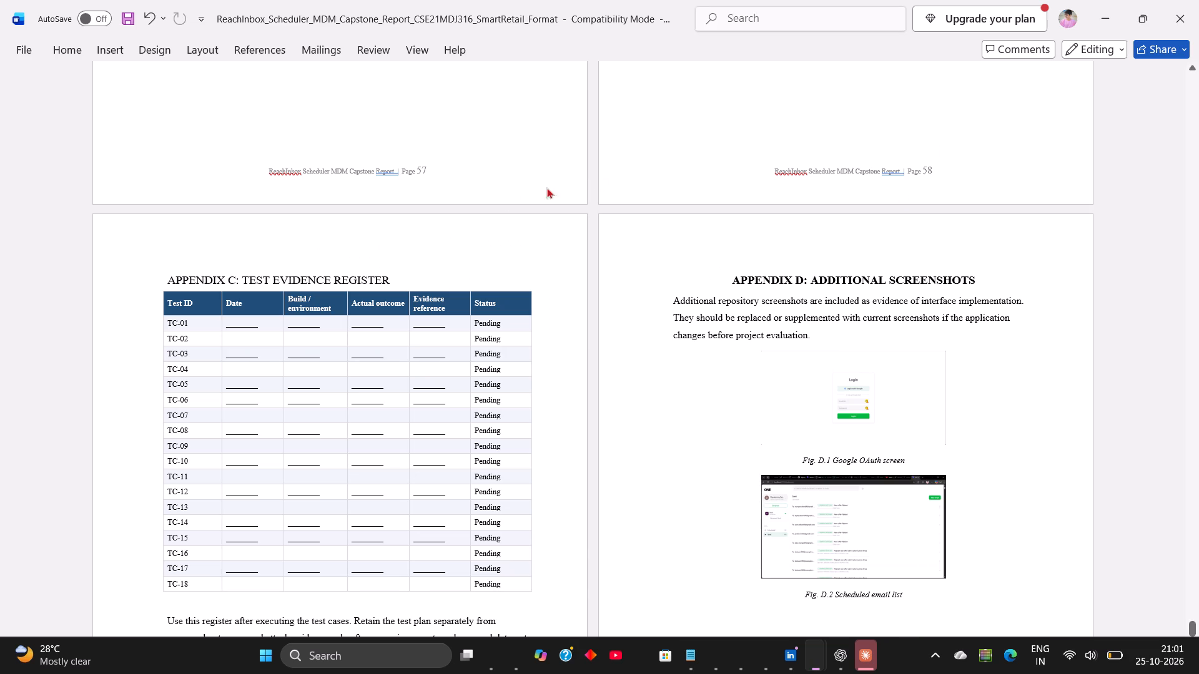
scroll(388, 252, down, 2)
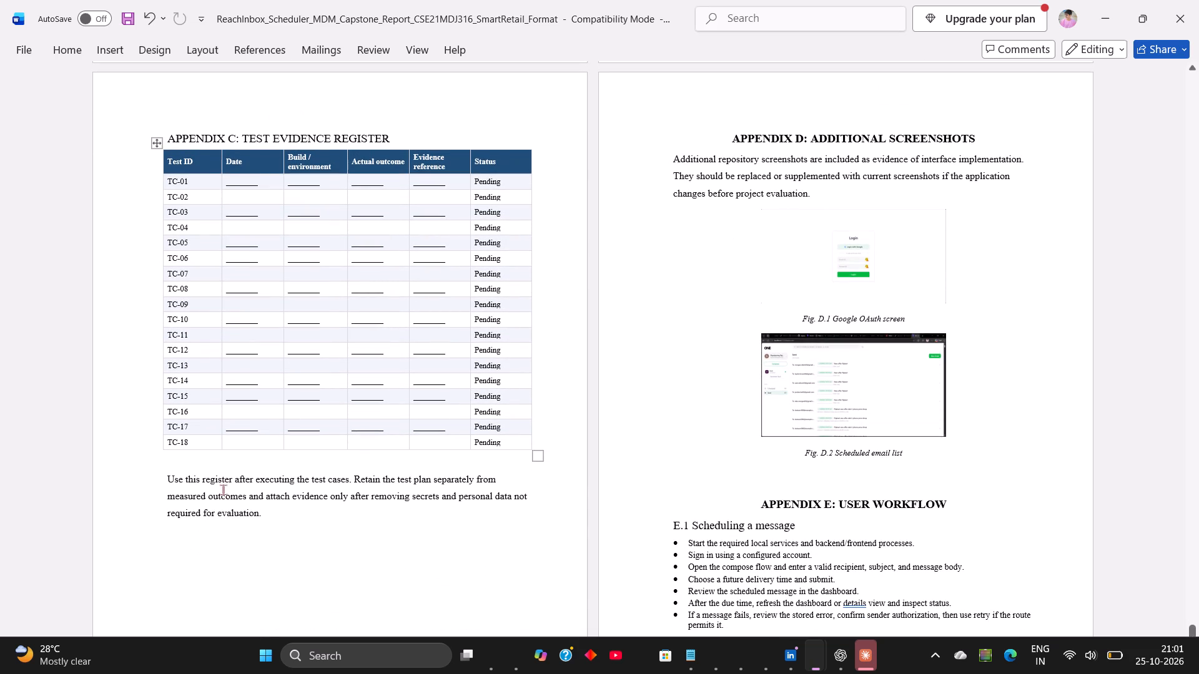
scroll(319, 489, down, 1)
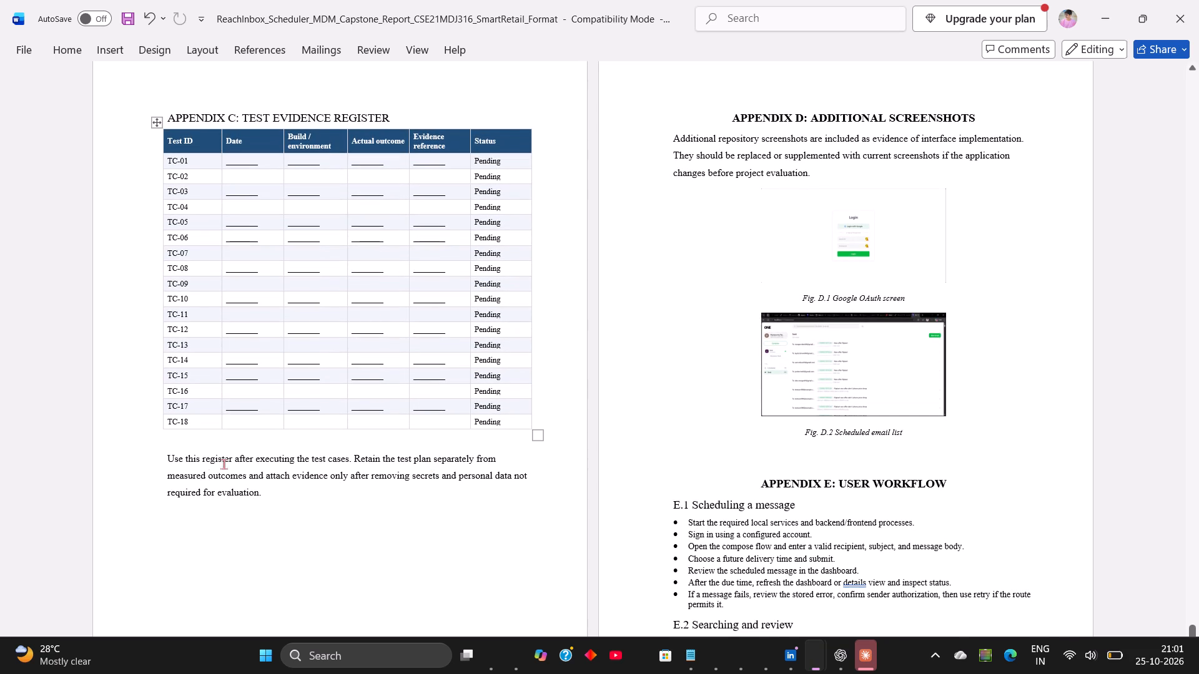
scroll(264, 487, down, 2)
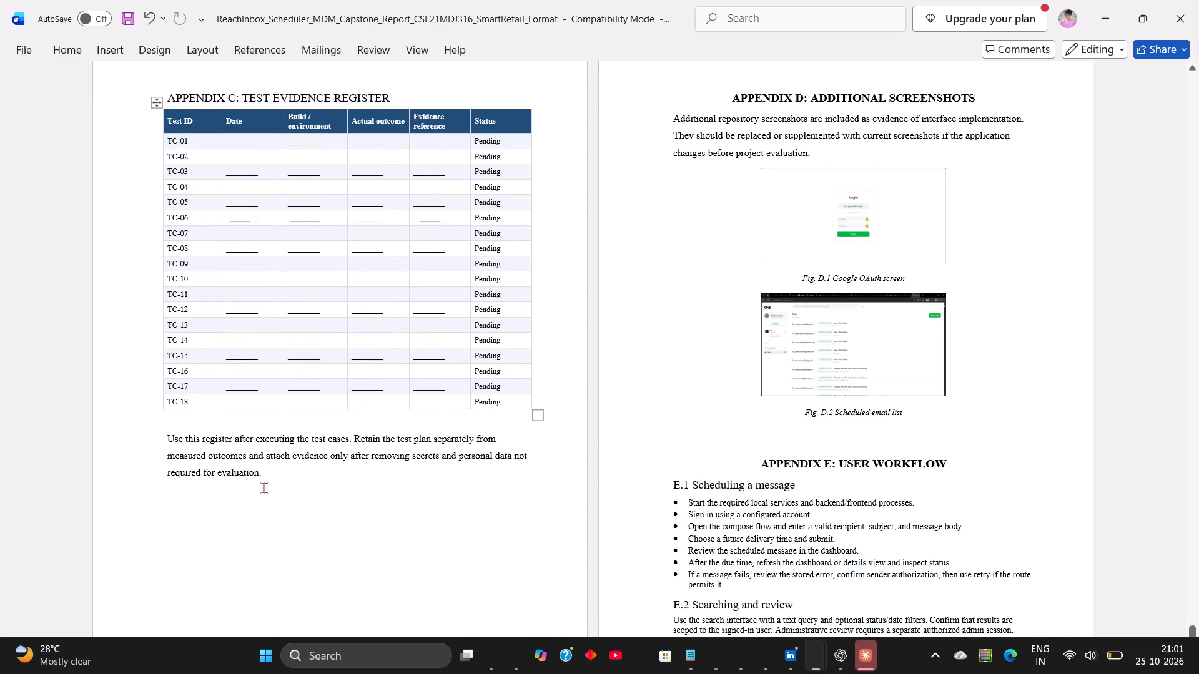
scroll(264, 487, down, 3)
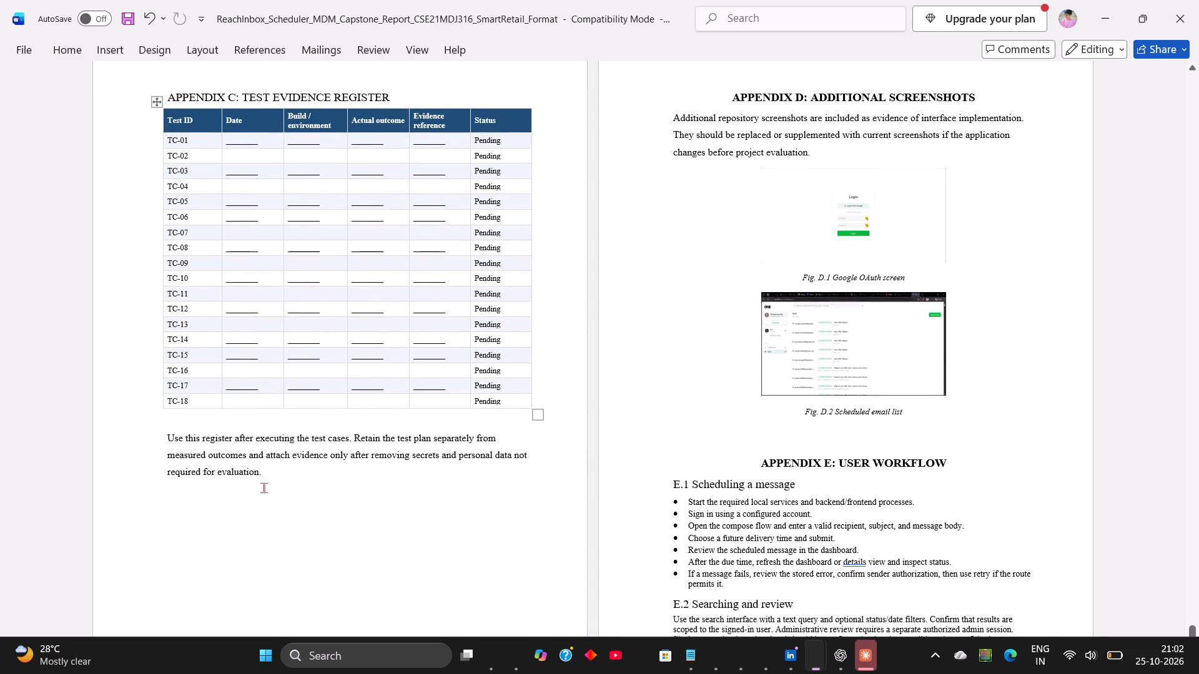
scroll(264, 487, down, 5)
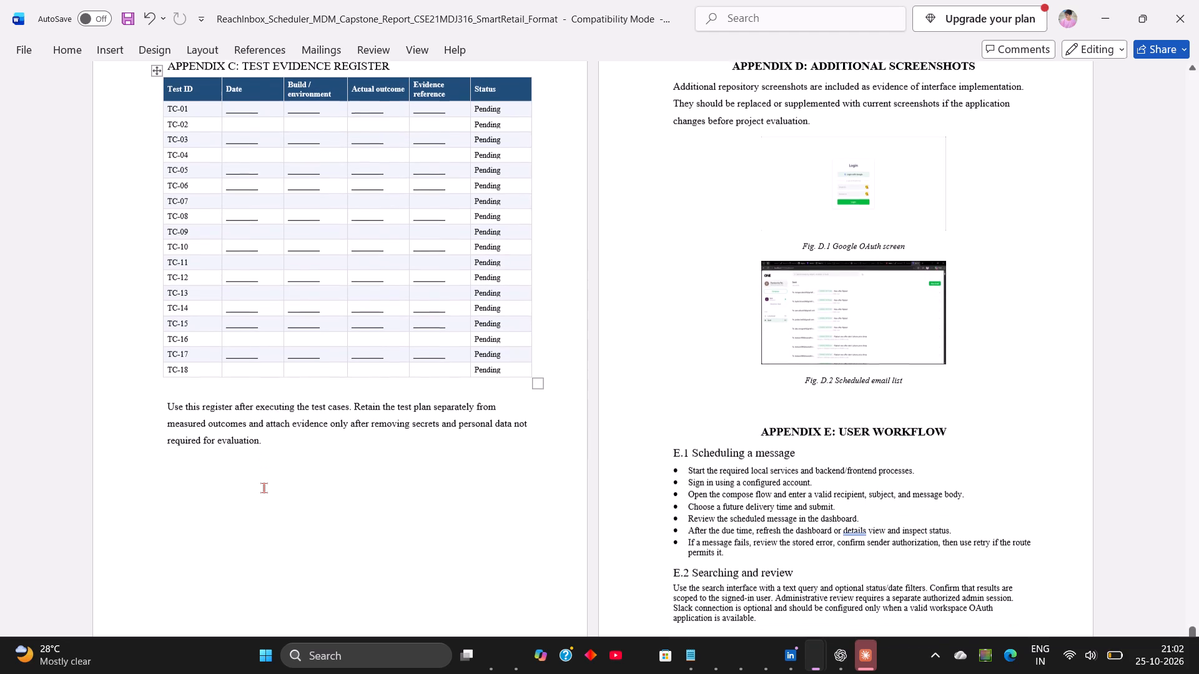
scroll(264, 487, down, 2)
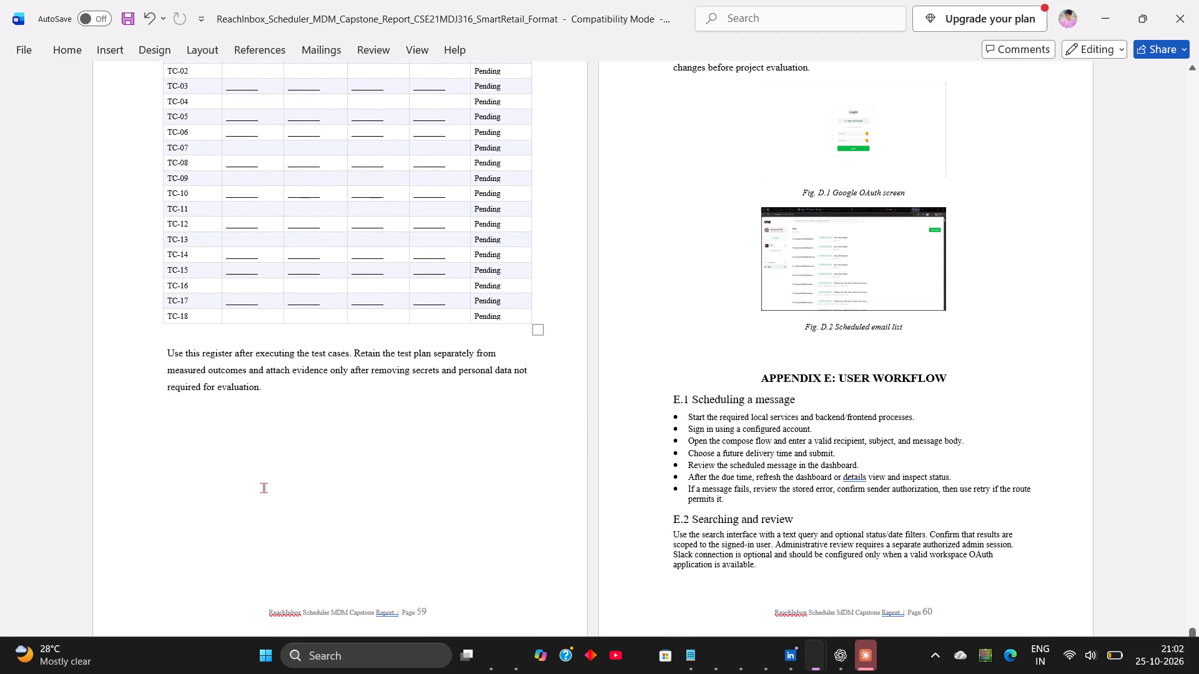
scroll(264, 487, down, 2)
scroll(264, 487, up, 4)
scroll(264, 487, down, 2)
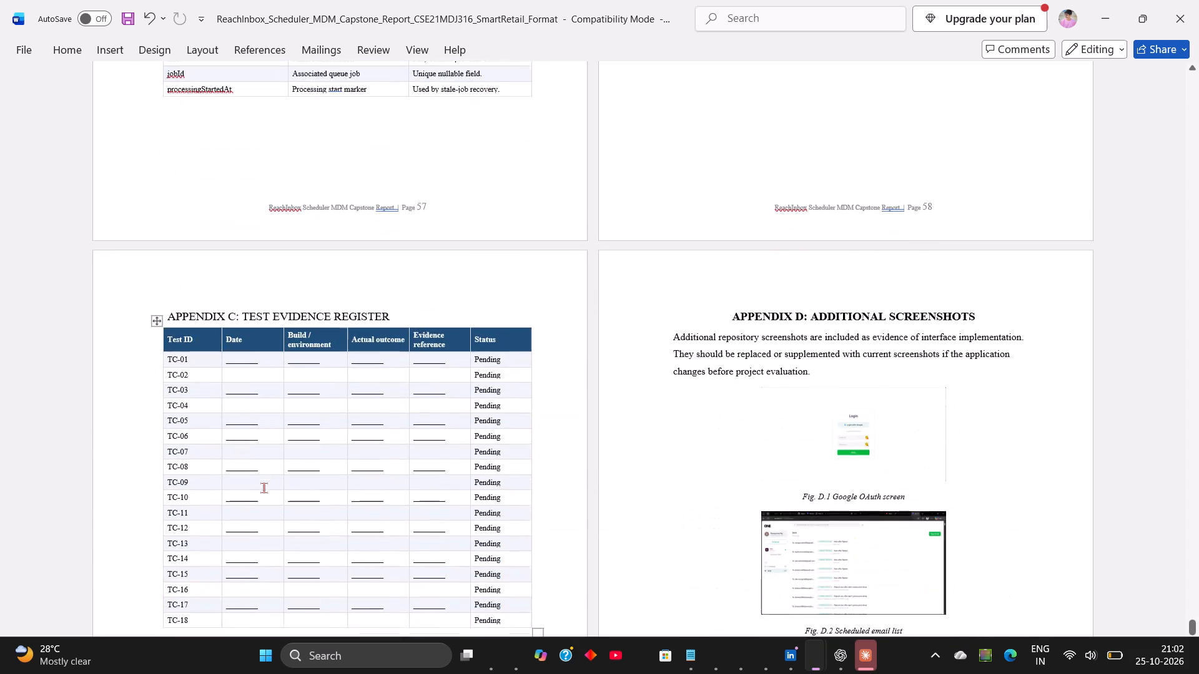
scroll(264, 487, down, 6)
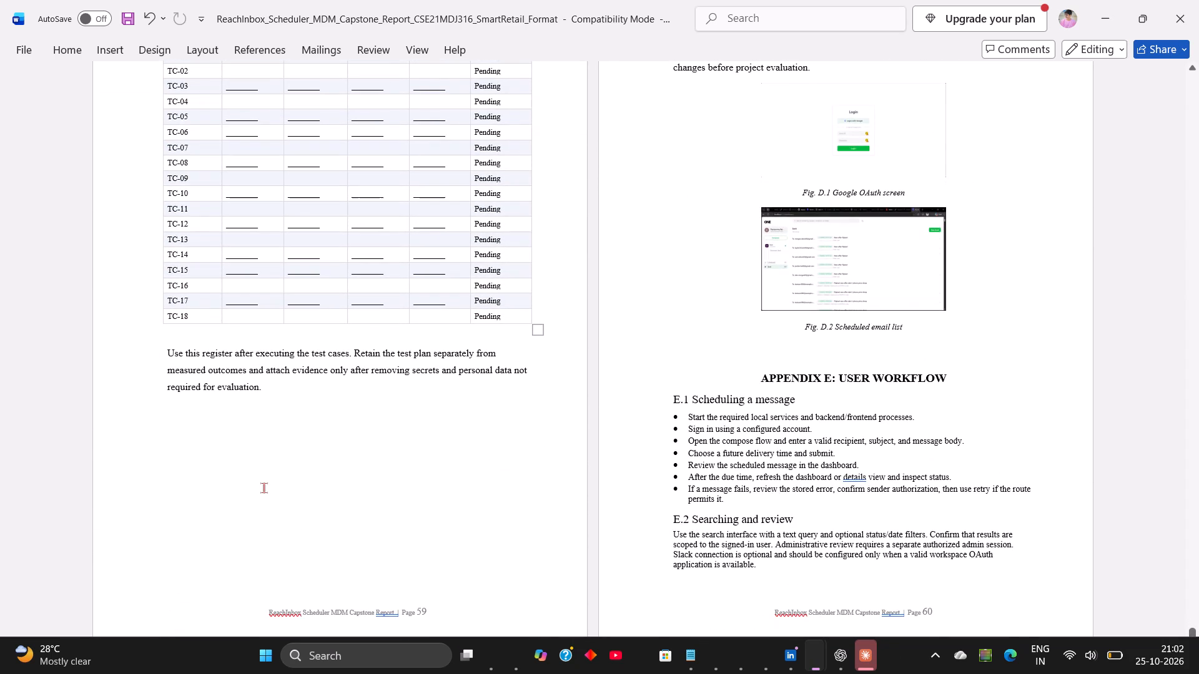
scroll(264, 487, down, 2)
Look back over the Appendix B inventory tables, the requirements traceability table and the test evidence register.
click(459, 617)
click(467, 452)
scroll(467, 452, up, 3)
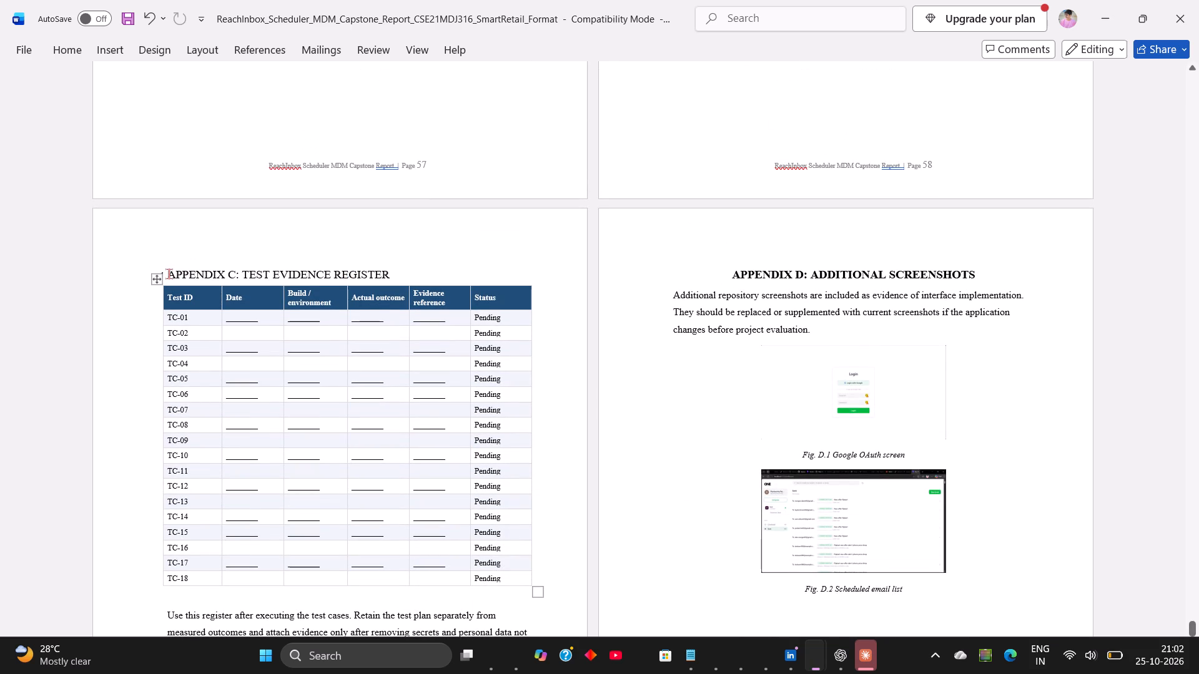
scroll(169, 273, up, 6)
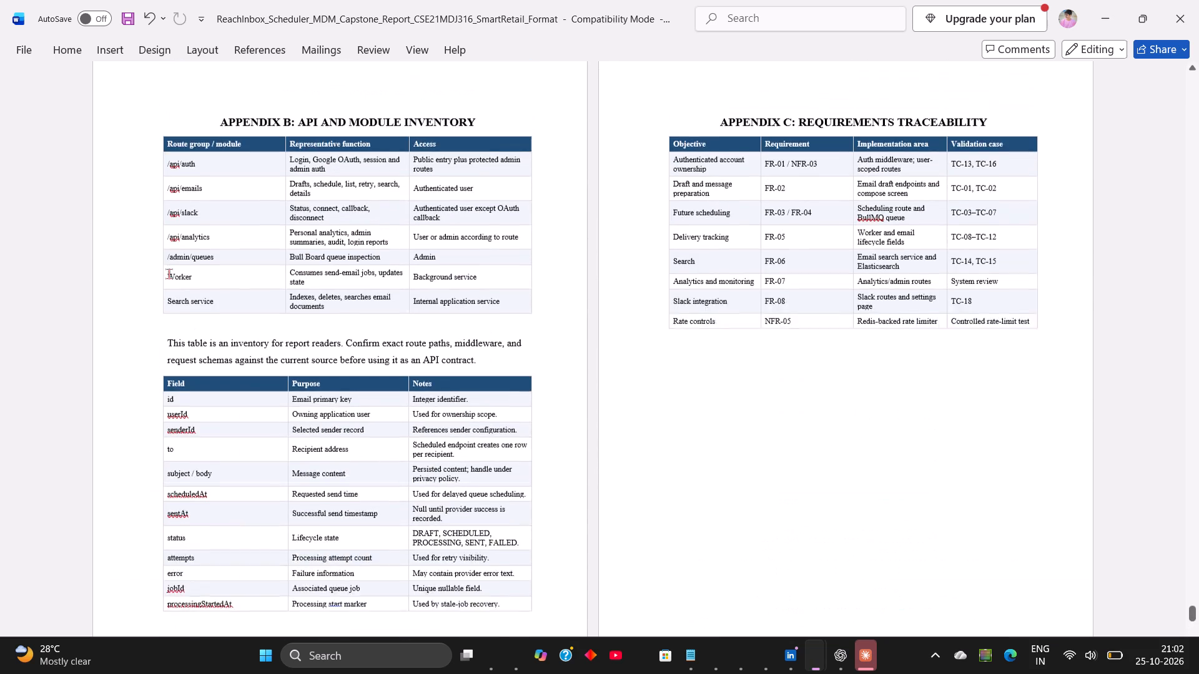
scroll(169, 273, up, 1)
scroll(169, 273, down, 5)
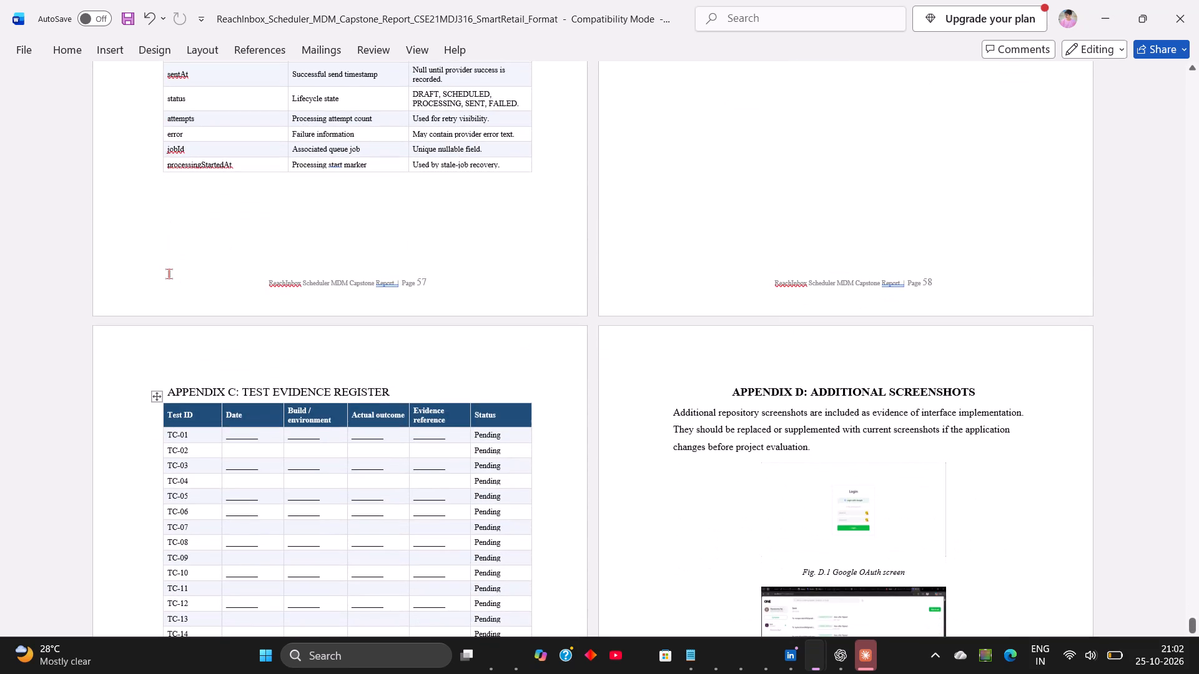
scroll(169, 273, up, 3)
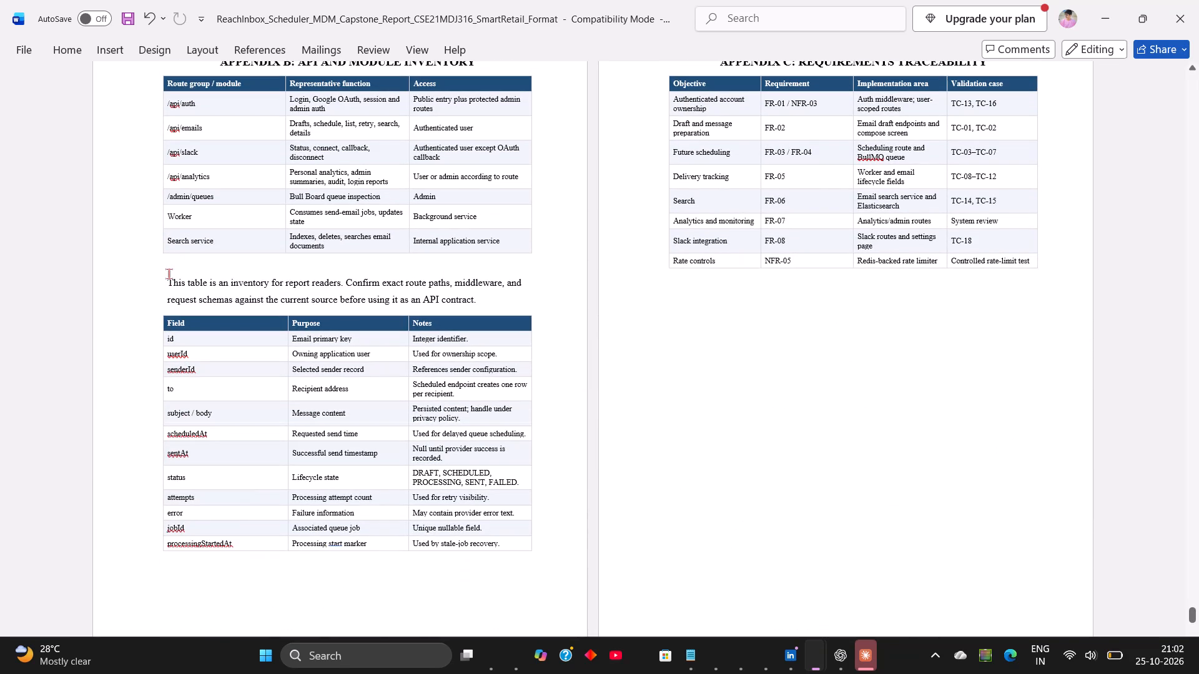
scroll(169, 273, down, 14)
scroll(169, 273, up, 20)
scroll(169, 273, up, 20)
scroll(169, 273, up, 12)
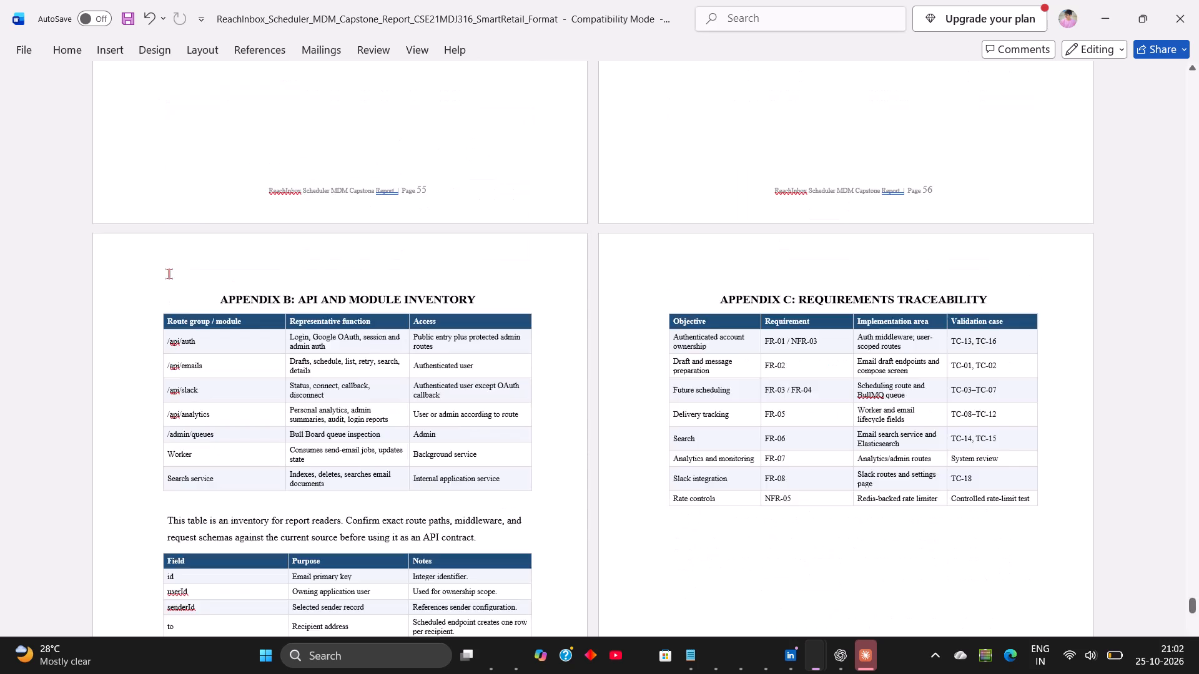
Replace the second student's PRN on the cover page with a copy of that student's PRN from the Acknowledgement table.
scroll(169, 273, up, 20)
scroll(169, 273, up, 20)
scroll(169, 273, up, 20)
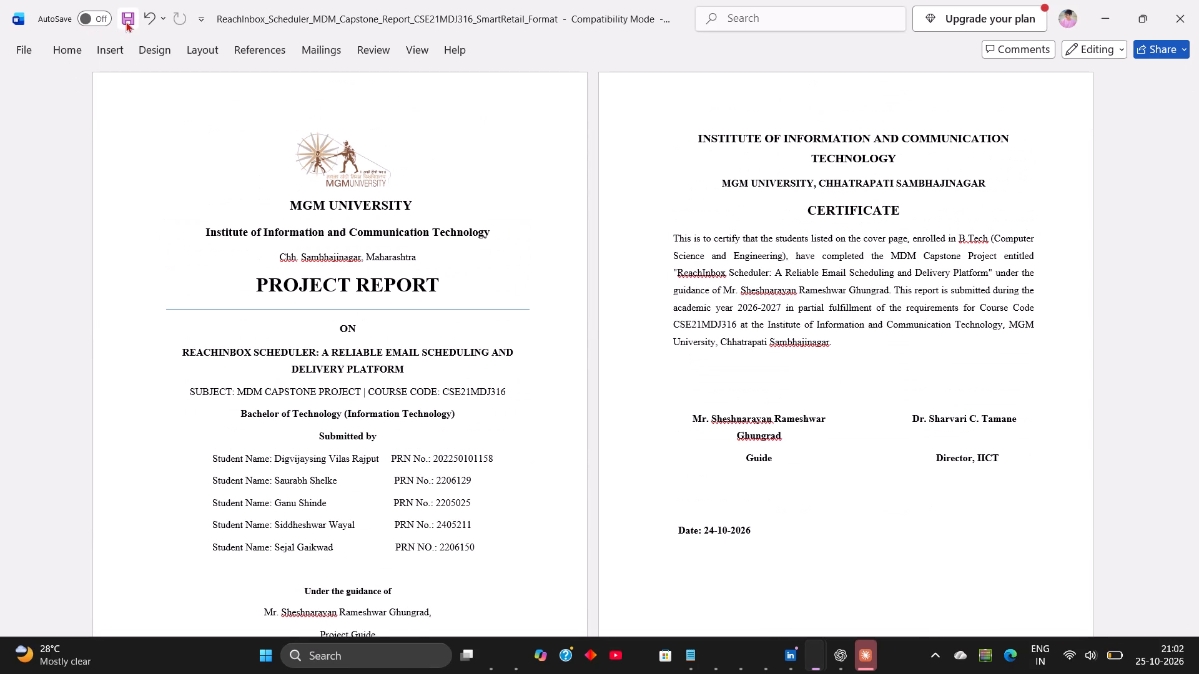
scroll(367, 396, down, 5)
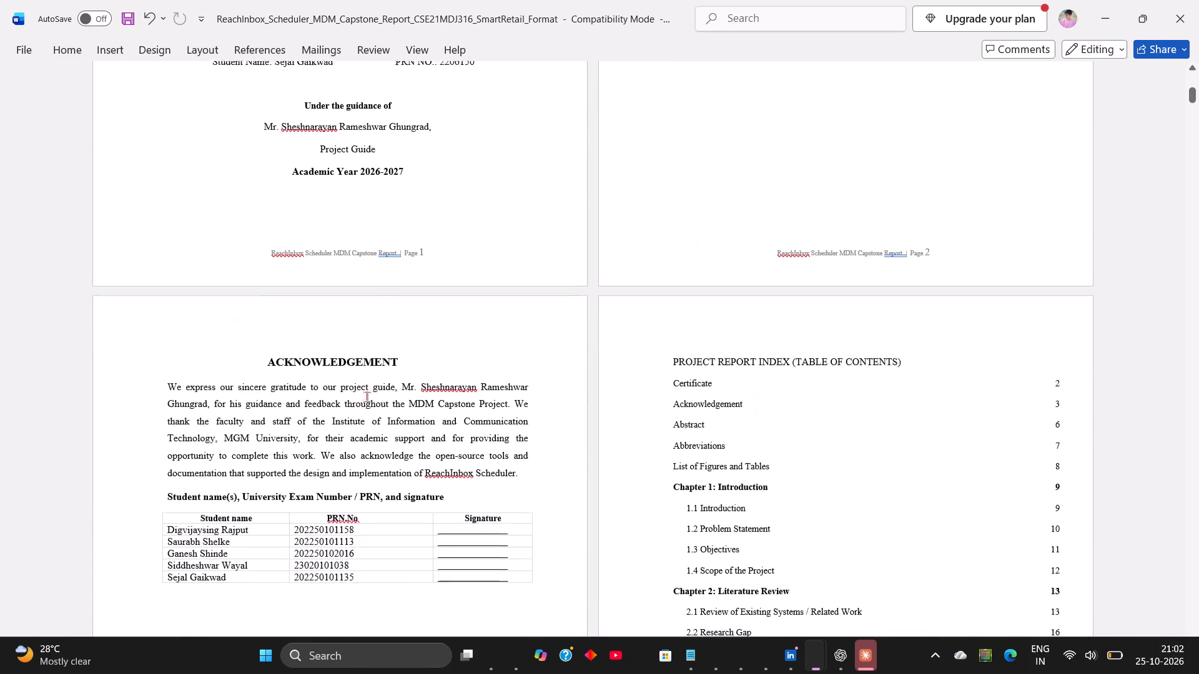
scroll(367, 396, down, 1)
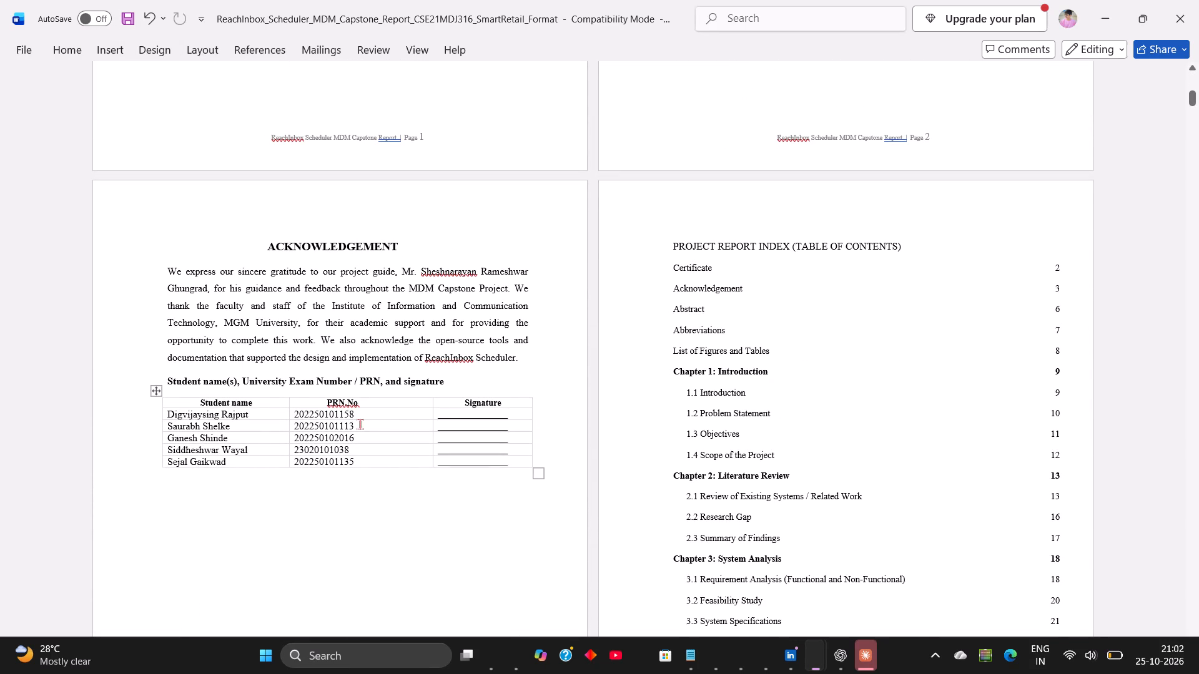
drag(360, 424, 291, 426)
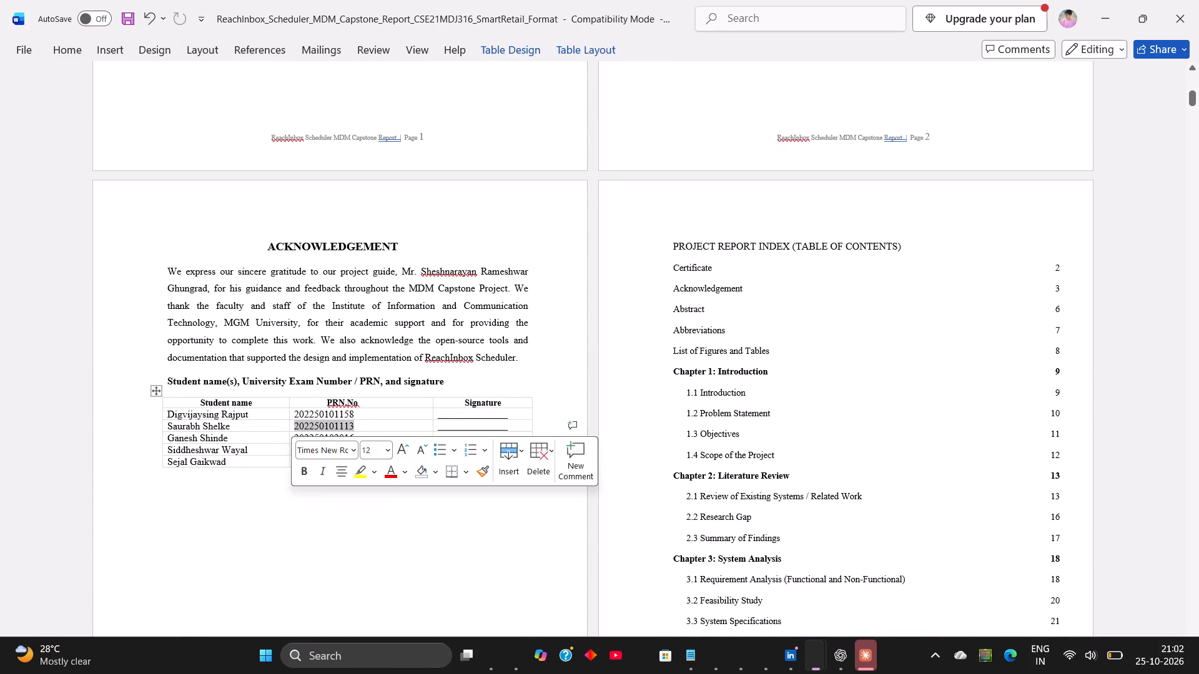
key(ctrl+c)
scroll(291, 426, up, 3)
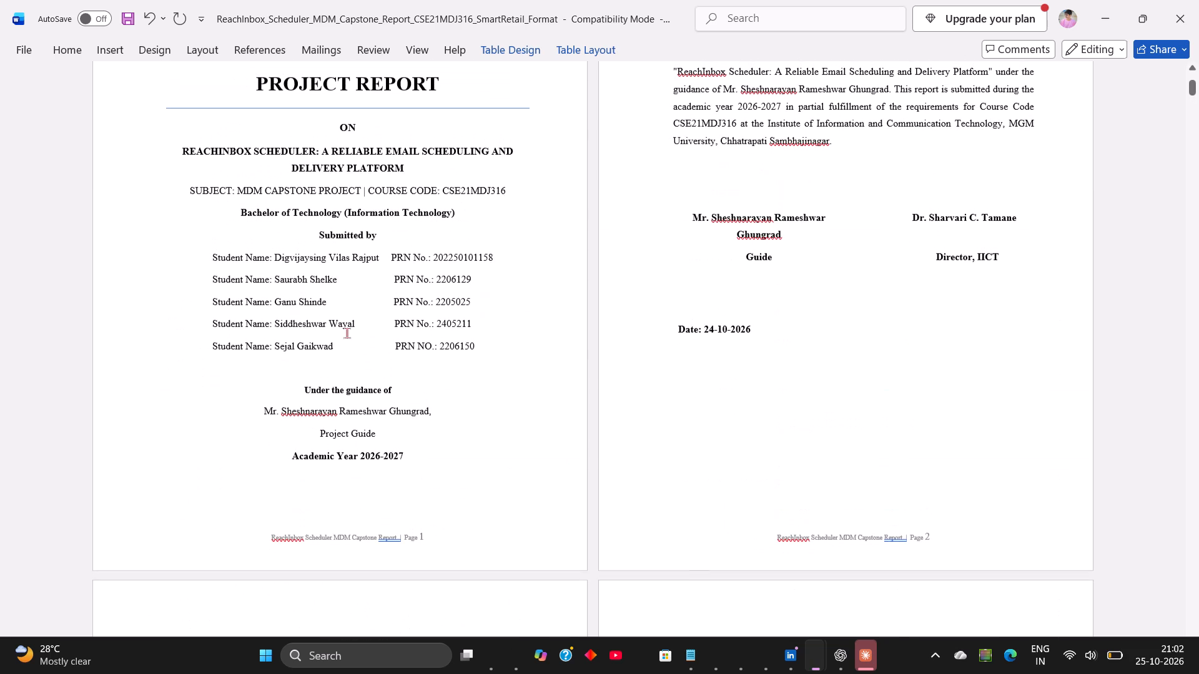
drag(491, 282, 437, 279)
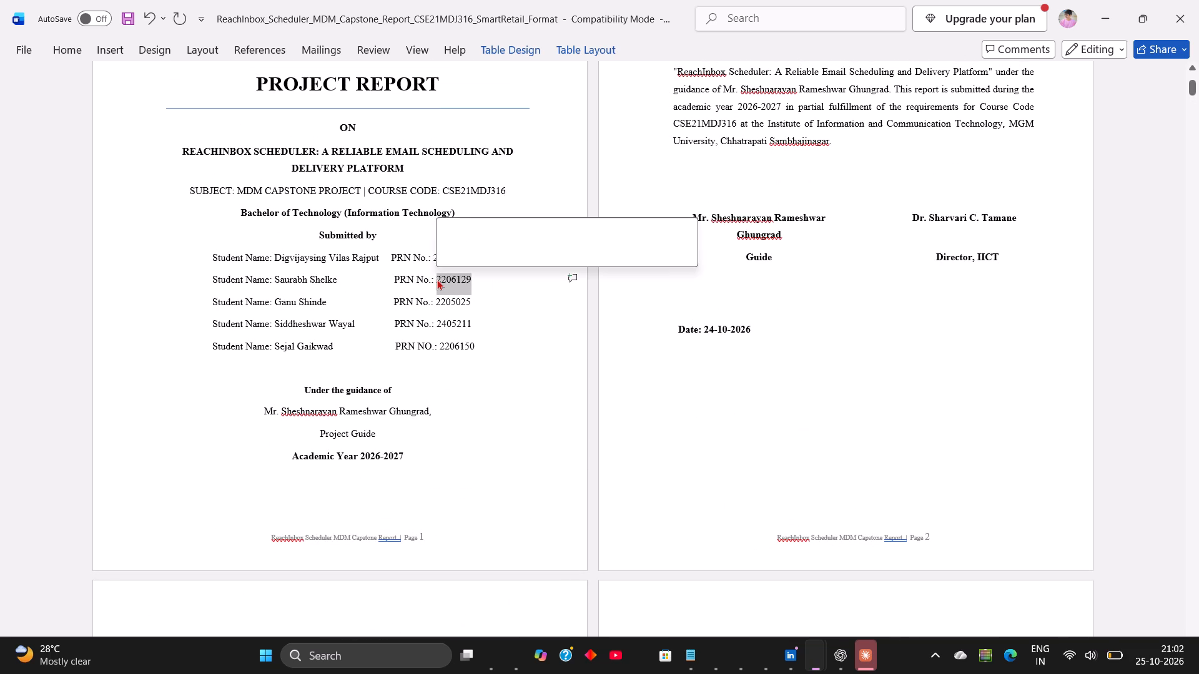
key(ctrl+v)
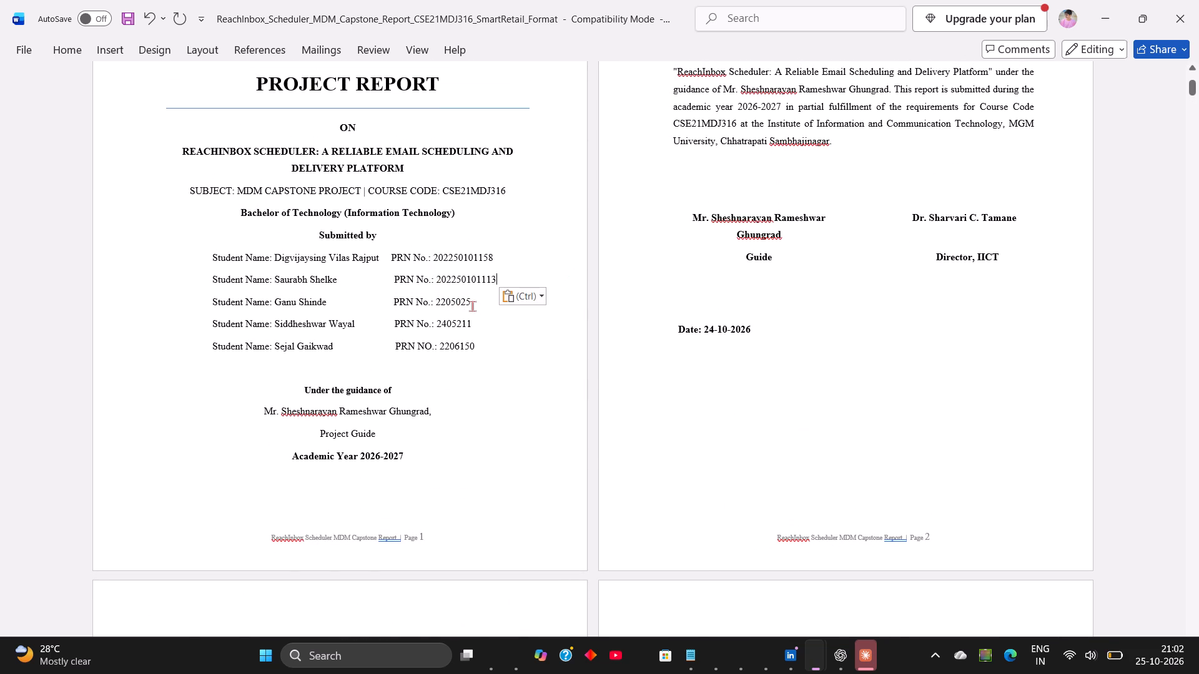
Replace the third student's PRN on the cover page with a copy of that student's PRN from the Acknowledgement table.
scroll(472, 306, down, 7)
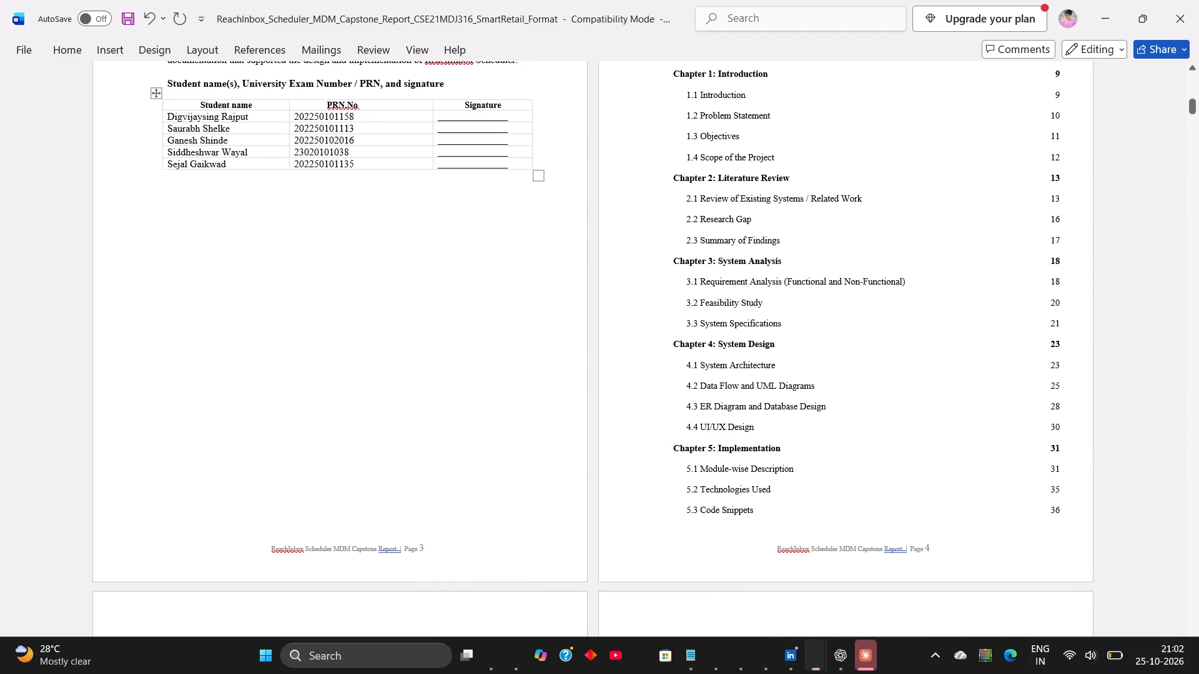
drag(360, 141, 297, 138)
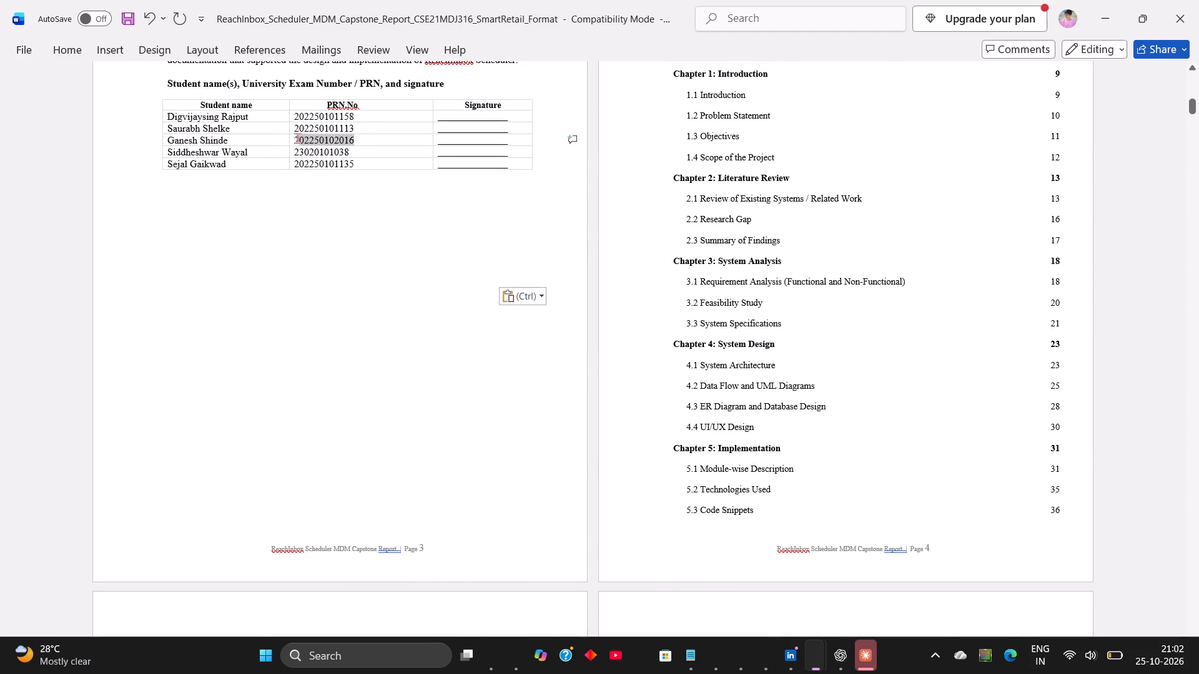
drag(297, 138, 294, 138)
key(ctrl+c)
scroll(294, 138, up, 3)
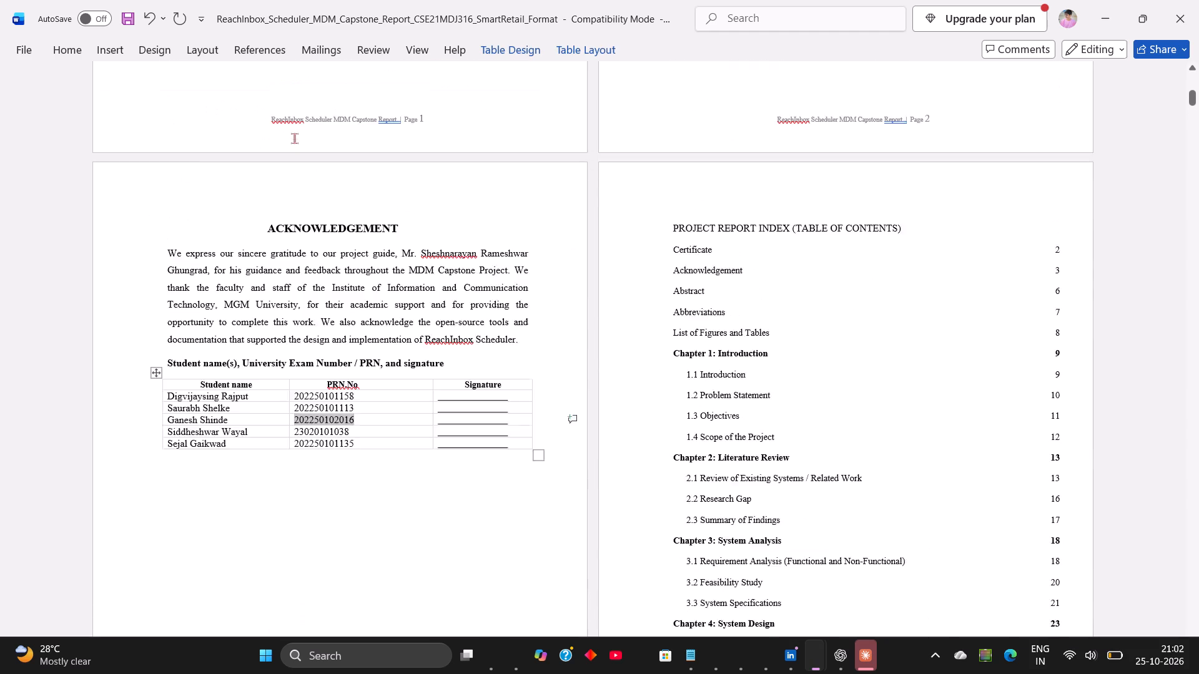
scroll(294, 138, up, 2)
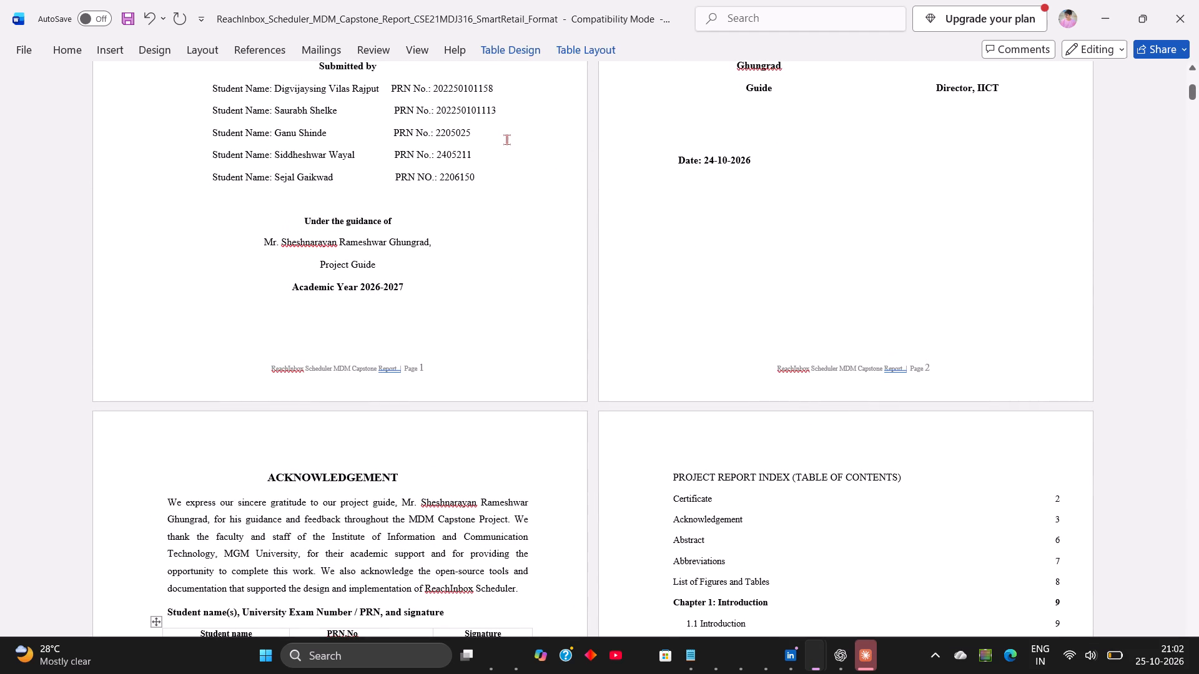
drag(505, 139, 438, 132)
drag(438, 132, 434, 131)
key(BackSpace)
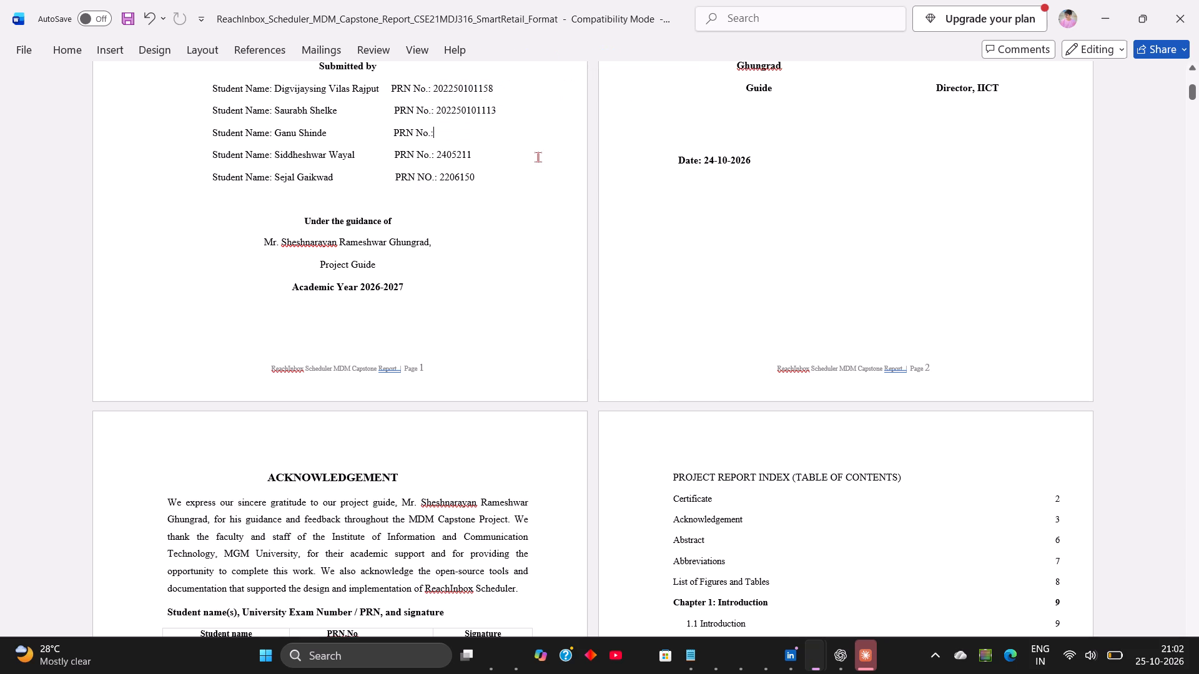
key(space)
key(ctrl+v)
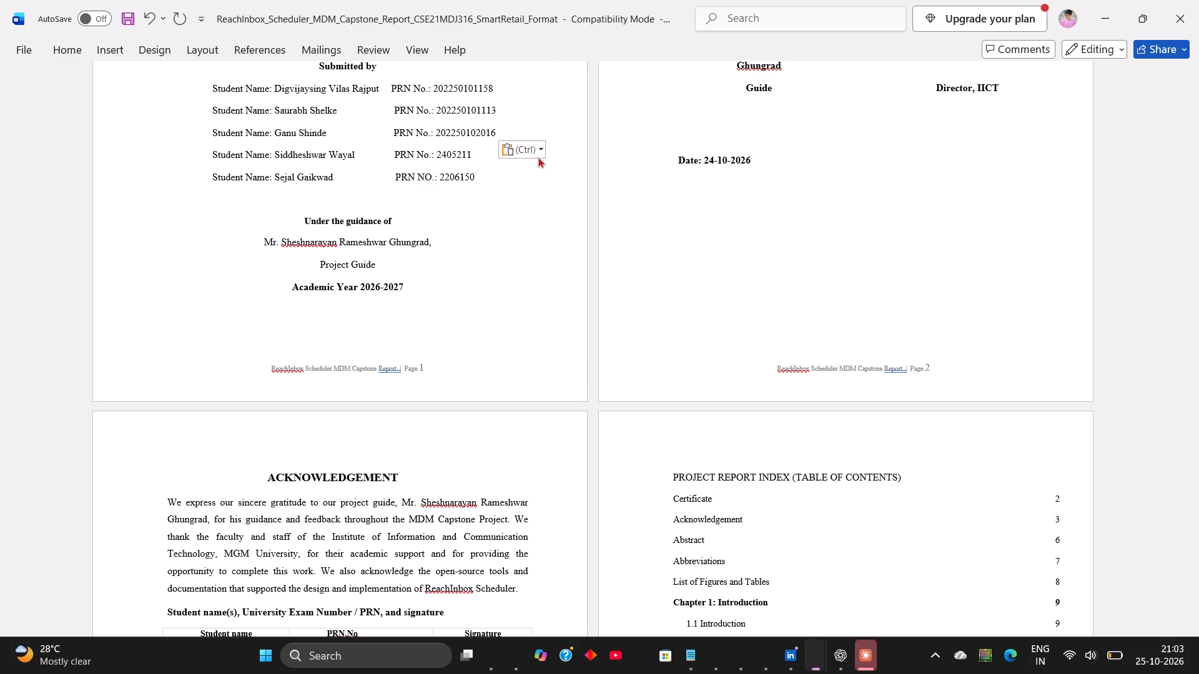
Add one space before the first student's PRN label on the cover page to line it up with the rows below.
click(390, 94)
key(space)
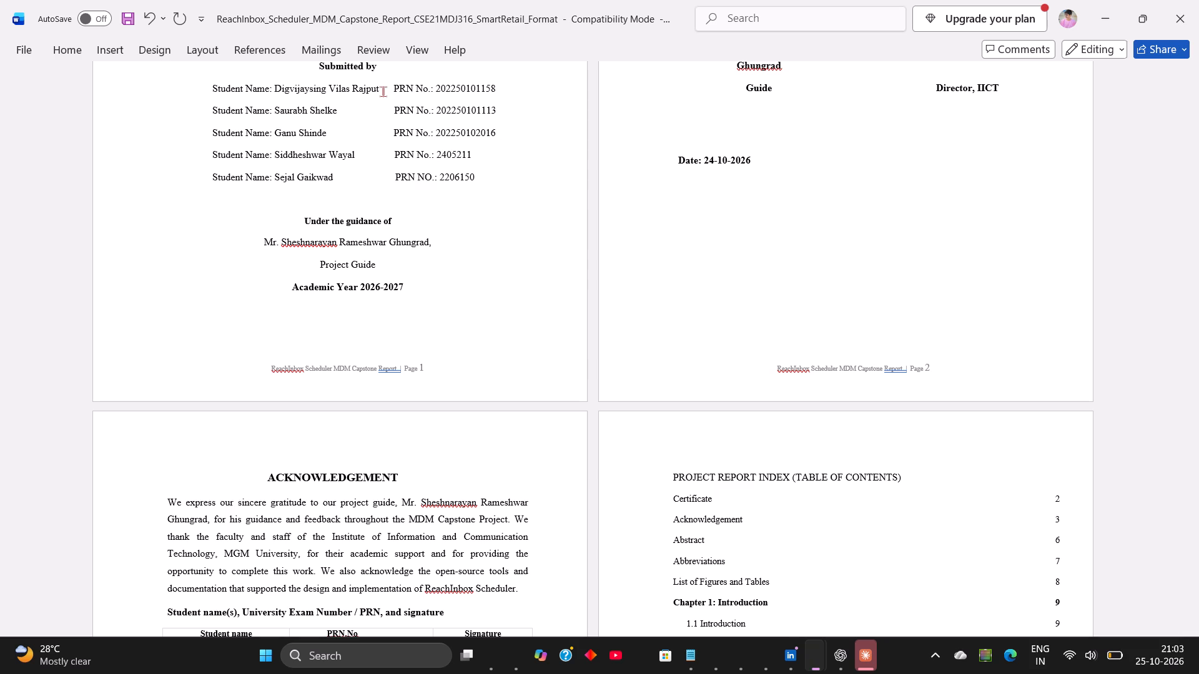
scroll(486, 155, down, 1)
Replace the fourth student's PRN on the cover page with that student's PRN from the Acknowledgement table, keeping the original line spacing.
scroll(486, 155, down, 2)
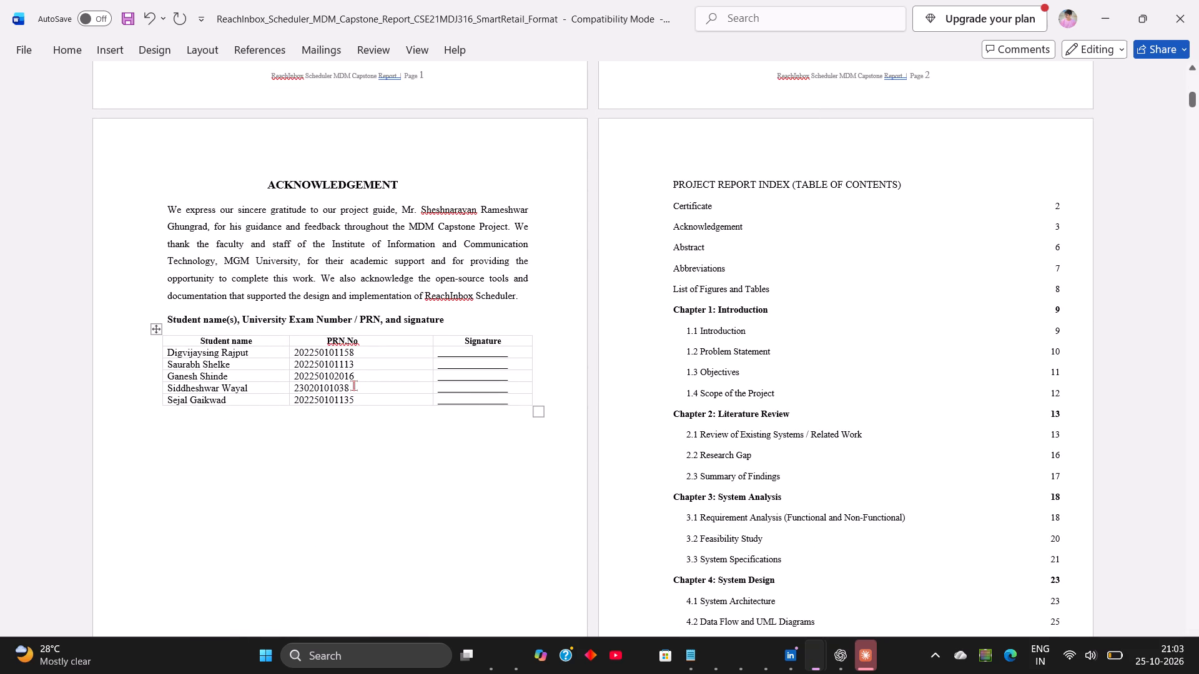
drag(358, 387, 295, 388)
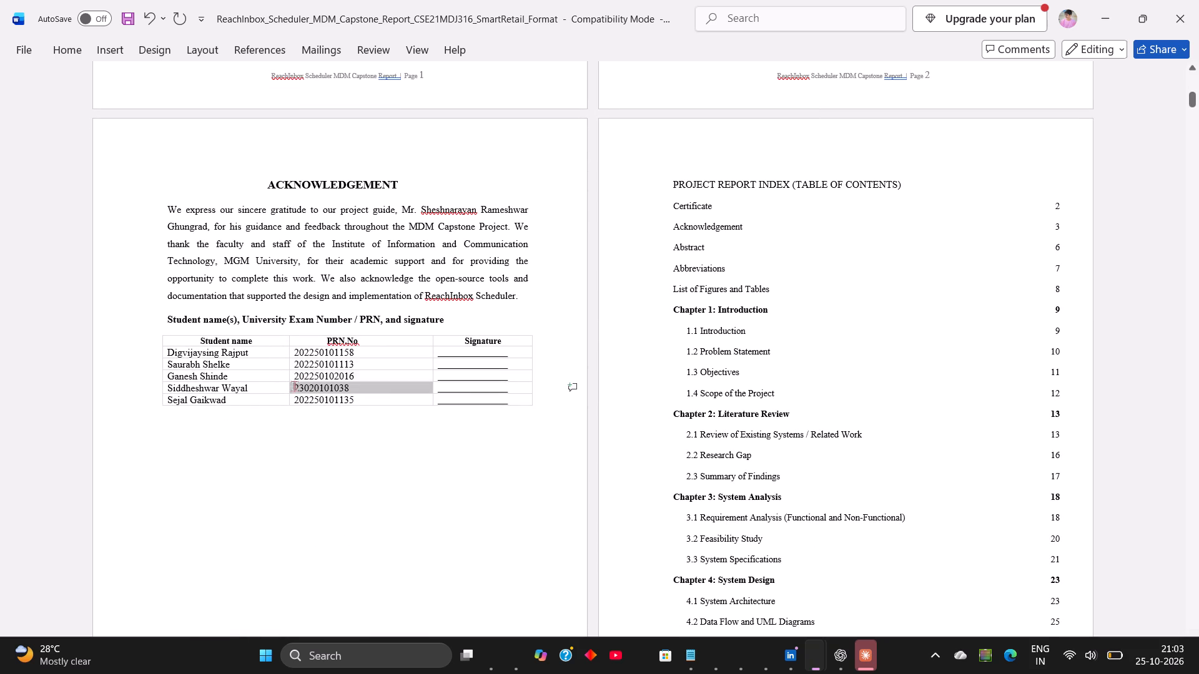
drag(295, 388, 296, 389)
key(ctrl+c)
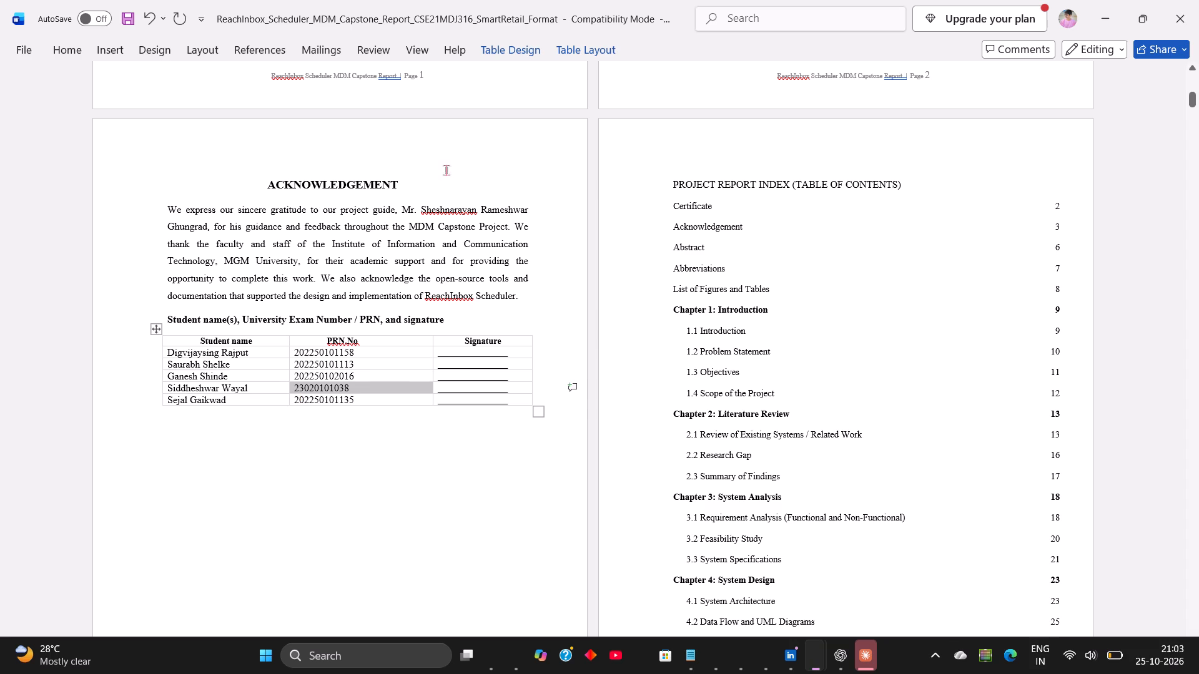
scroll(453, 165, up, 2)
drag(495, 170, 476, 169)
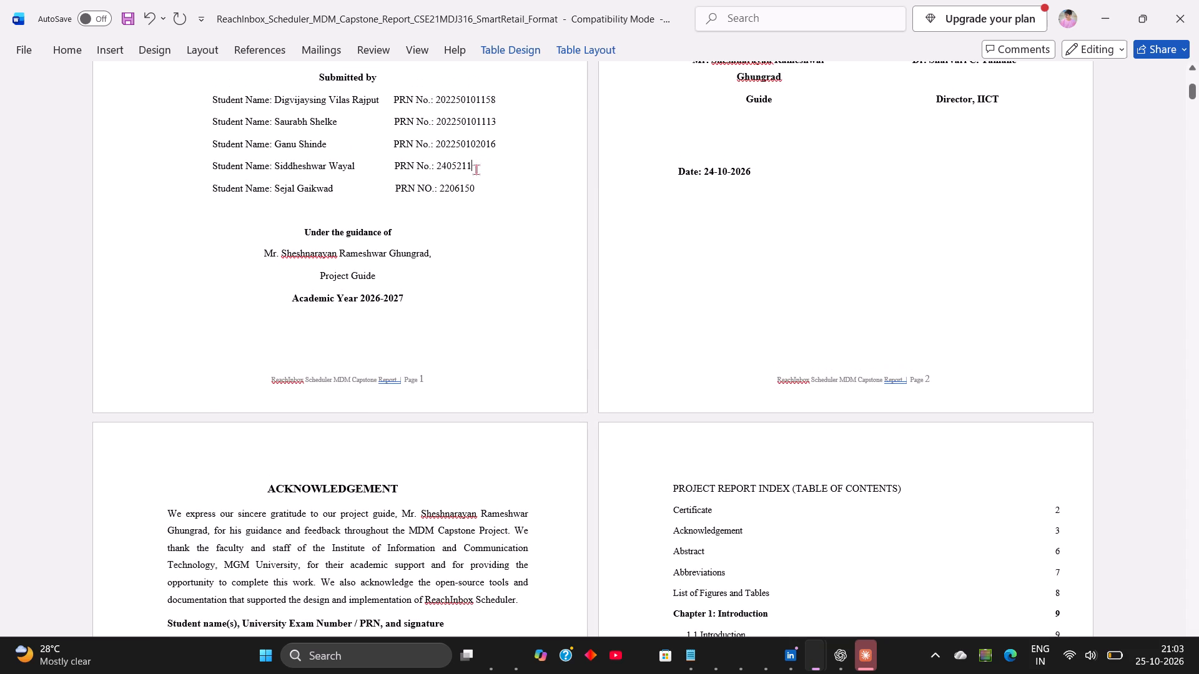
drag(476, 169, 436, 169)
key(BackSpace)
key(ctrl+v)
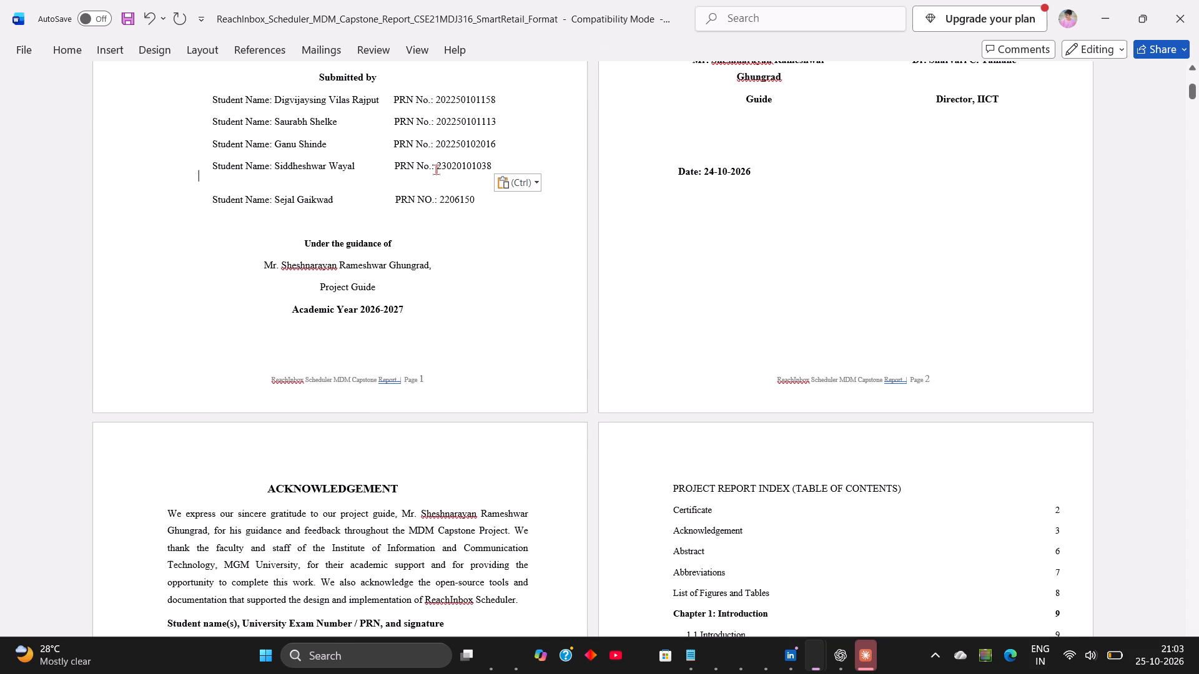
key(BackSpace)
scroll(436, 169, down, 1)
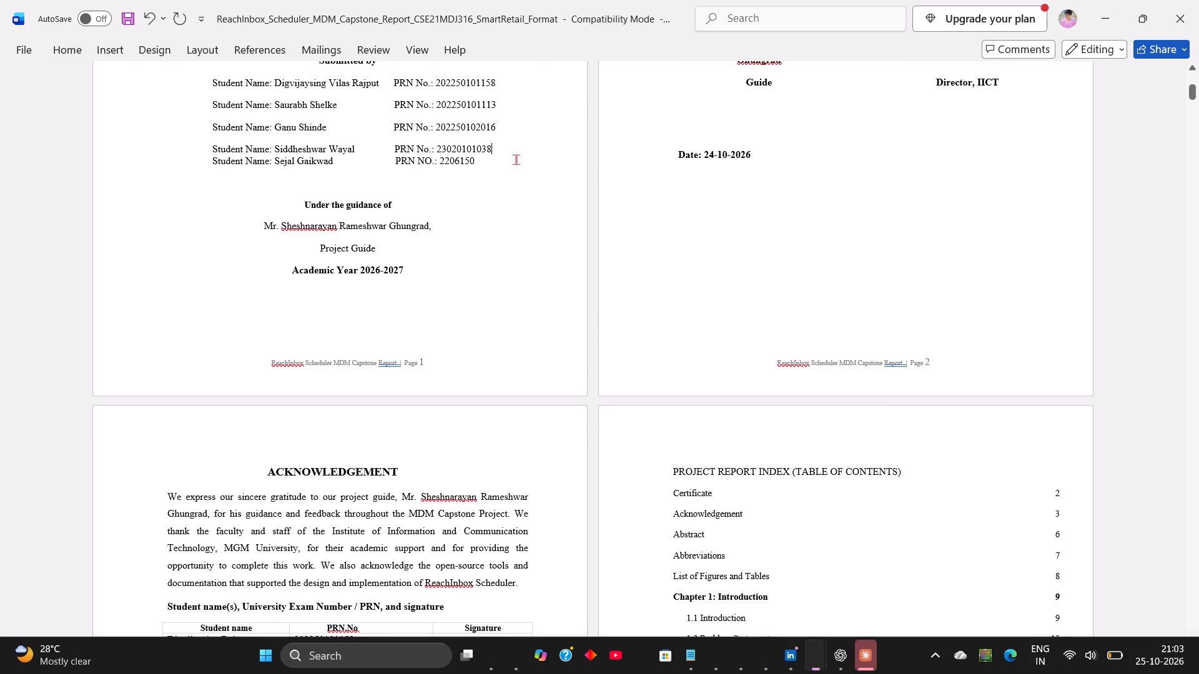
key(Return)
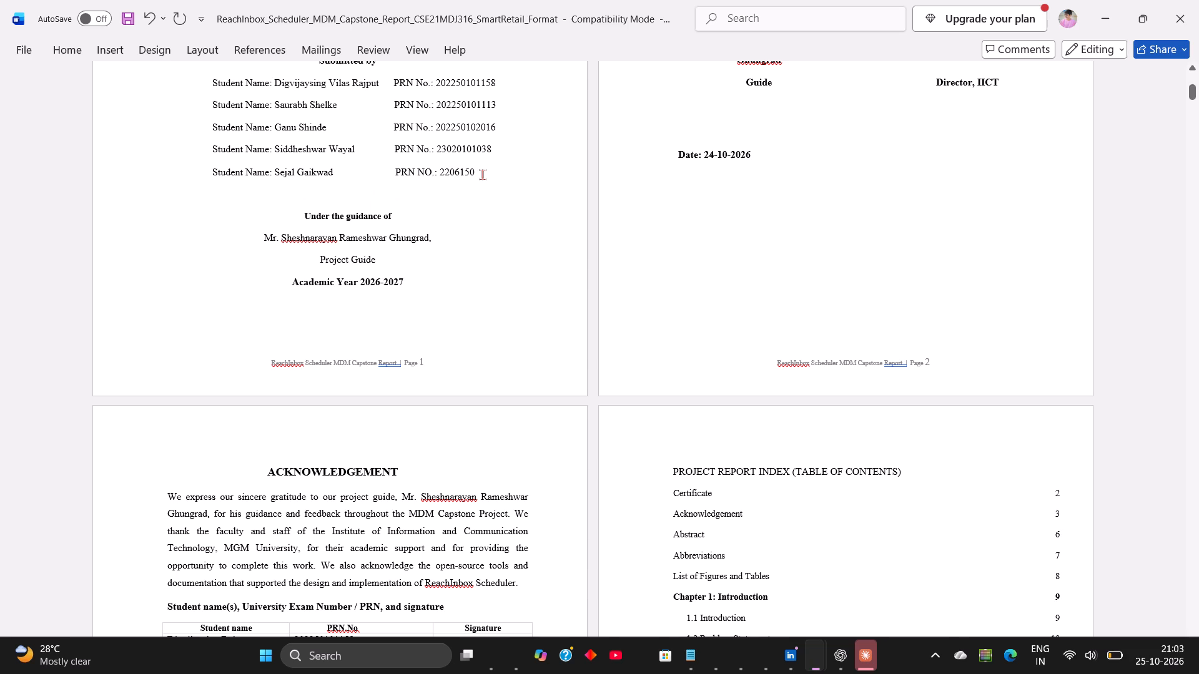
Replace the fifth student's PRN on the cover page with a copy of that student's PRN from the Acknowledgement table.
scroll(482, 174, down, 3)
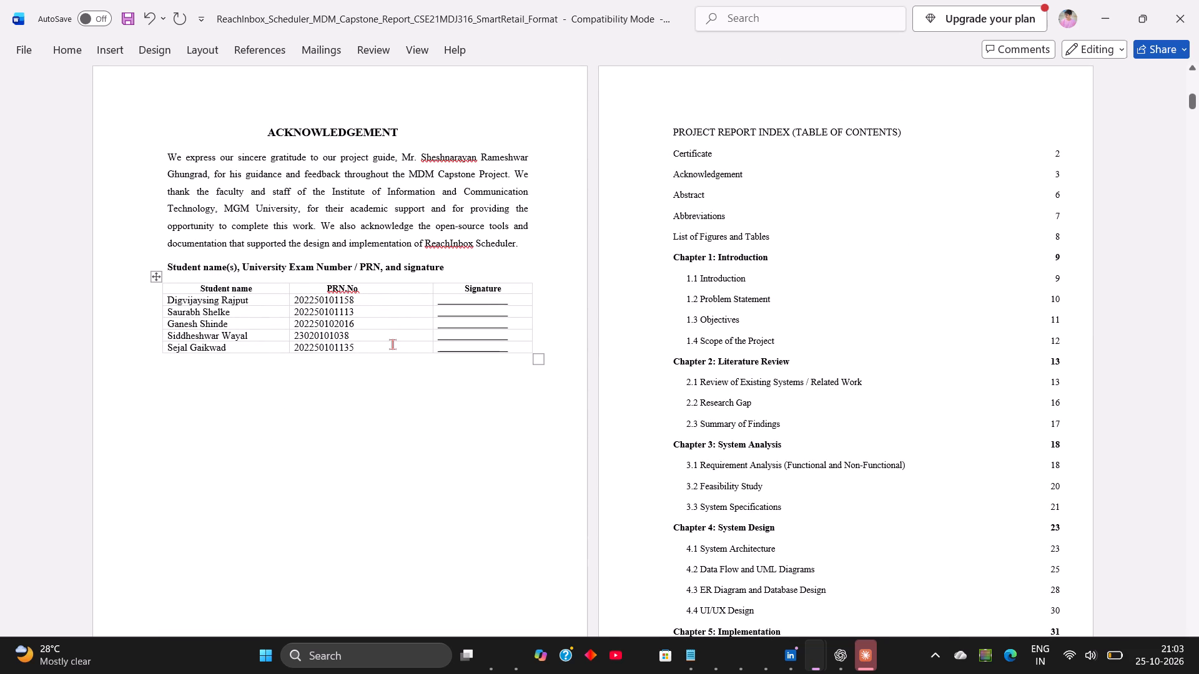
drag(392, 344, 294, 345)
key(ctrl+c)
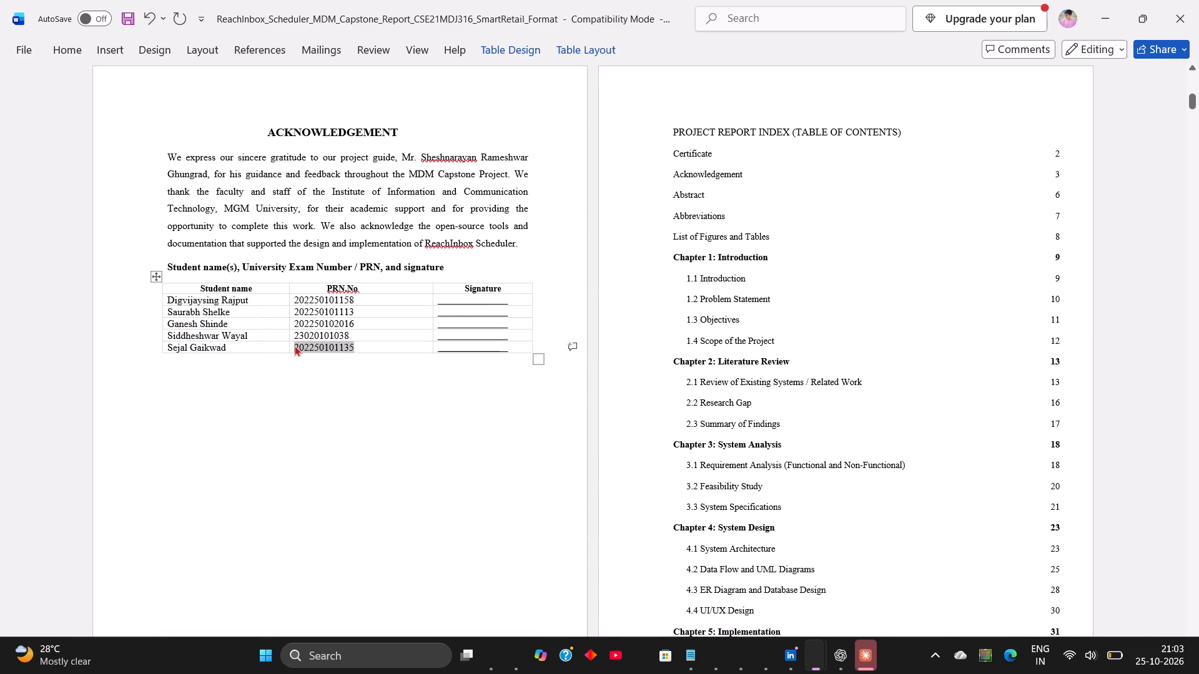
scroll(294, 345, up, 2)
drag(500, 173, 438, 174)
key(BackSpace)
key(ctrl+v)
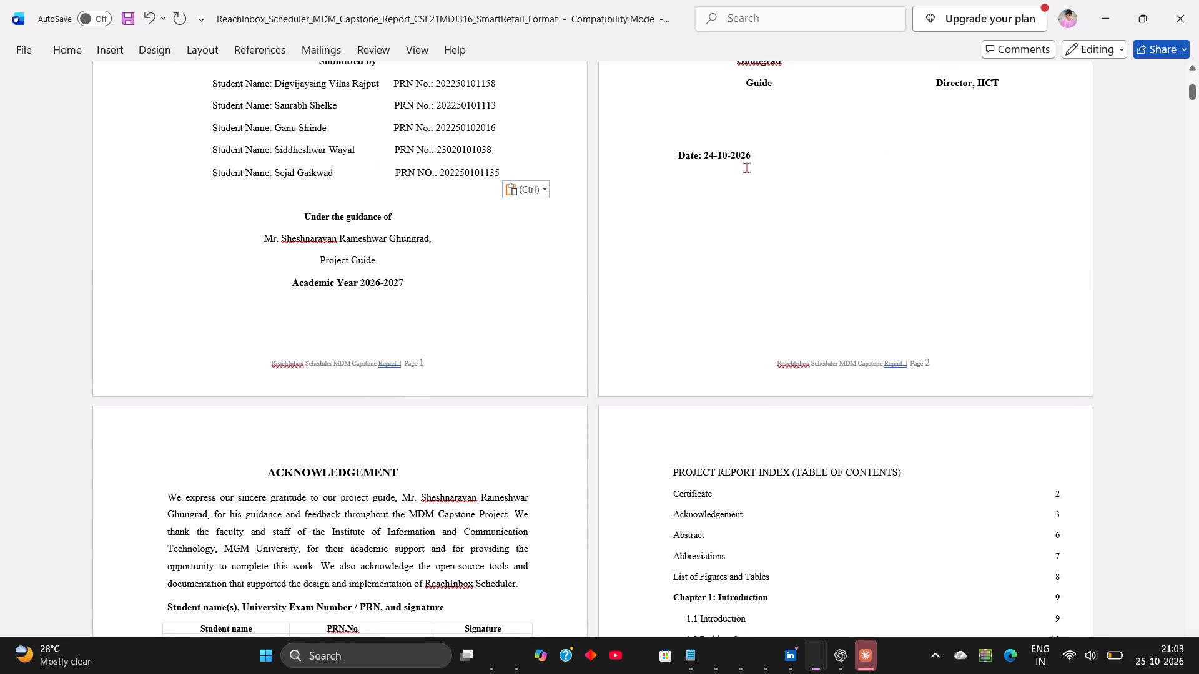
Set the date on the Certificate page to 26-10-2026.
click(751, 166)
click(713, 154)
key(BackSpace)
key(6)
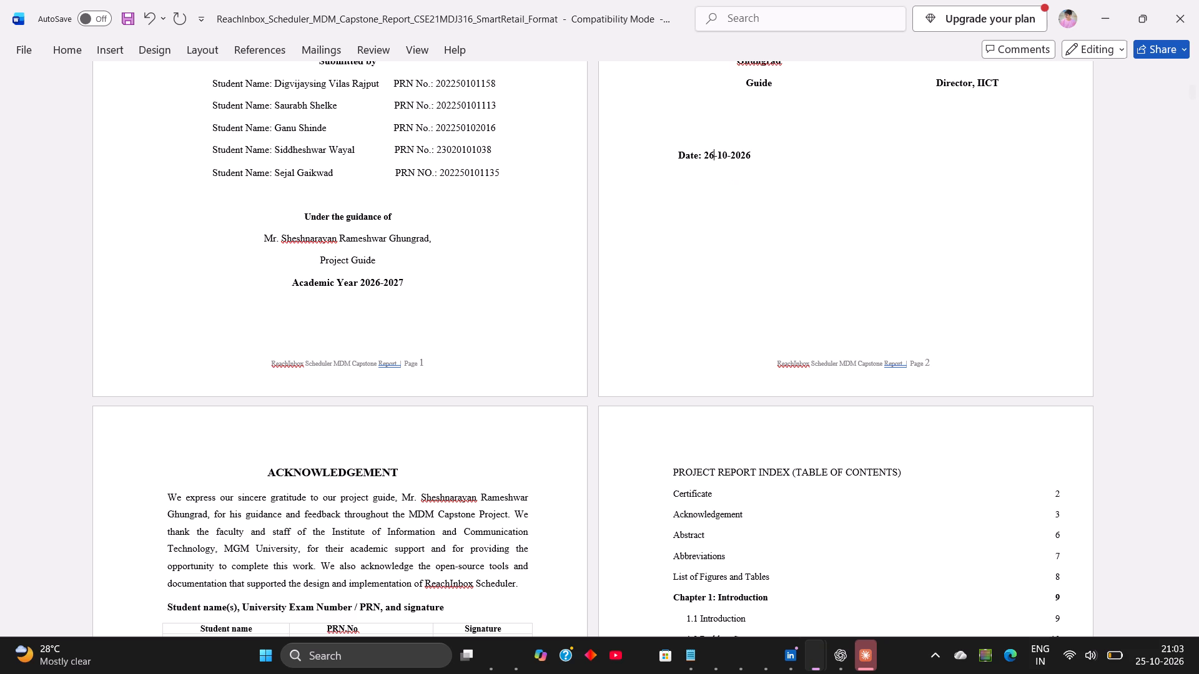
click(643, 286)
Save the report document.
scroll(643, 286, up, 1)
click(126, 13)
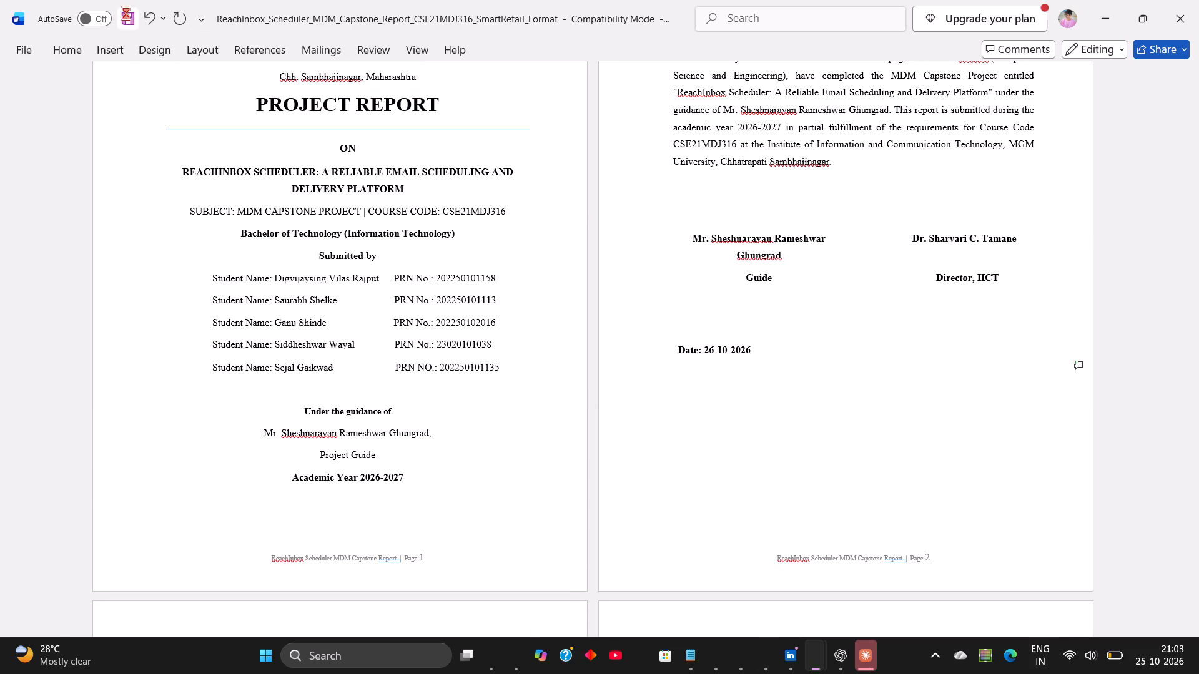
Check the report's pages in the print preview and print the whole report with Microsoft Print to PDF.
scroll(598, 290, up, 2)
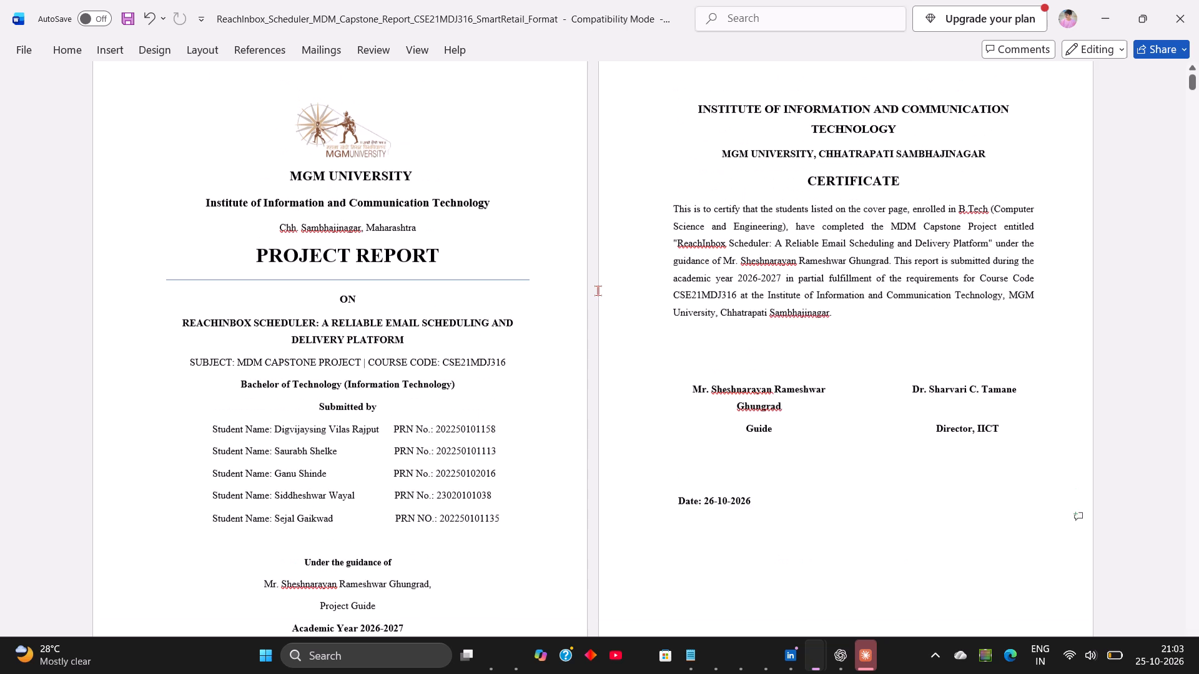
scroll(598, 290, up, 2)
scroll(637, 127, up, 1)
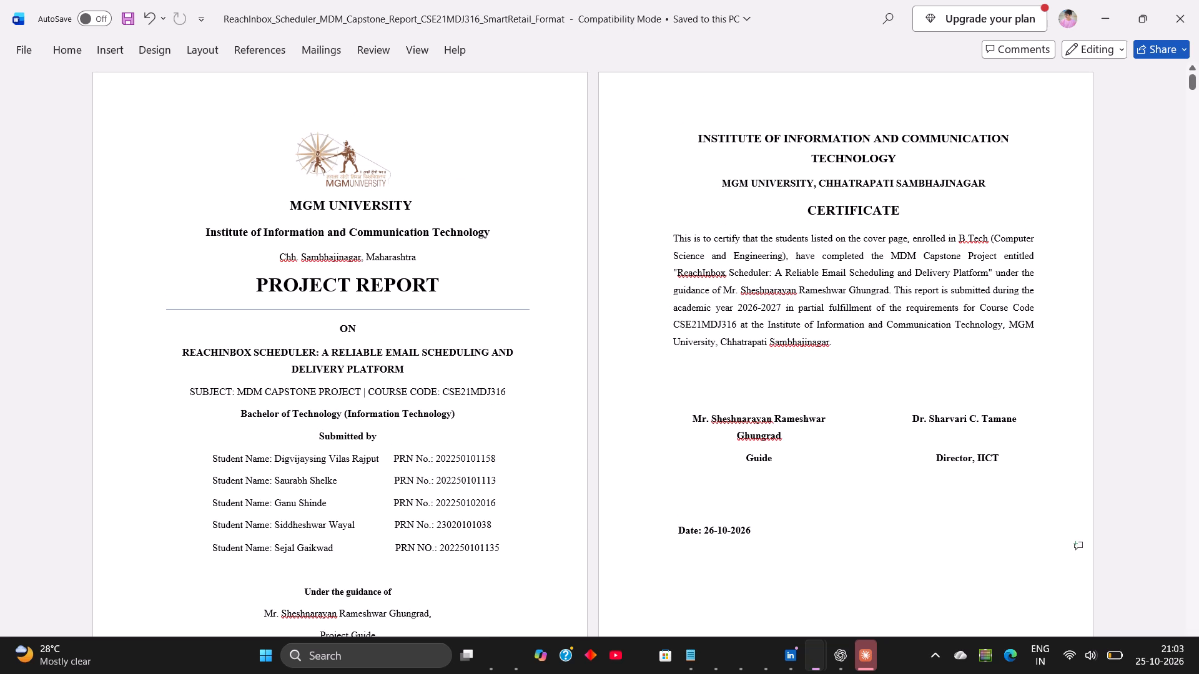
scroll(637, 127, down, 1)
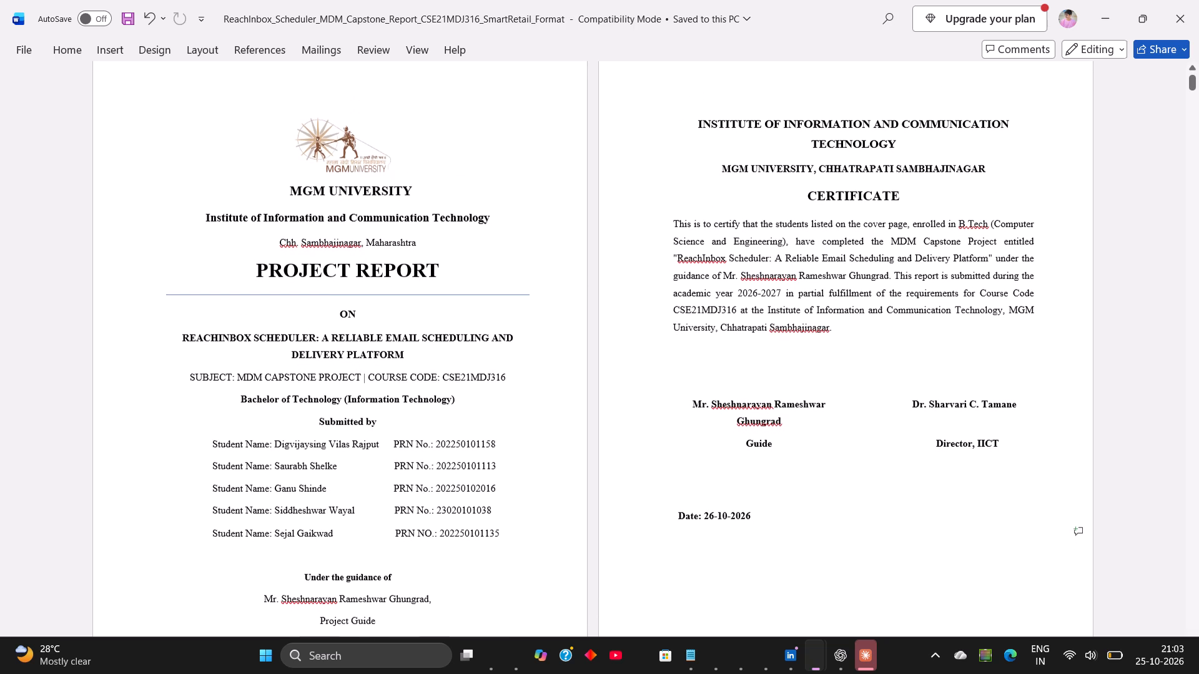
scroll(637, 127, down, 2)
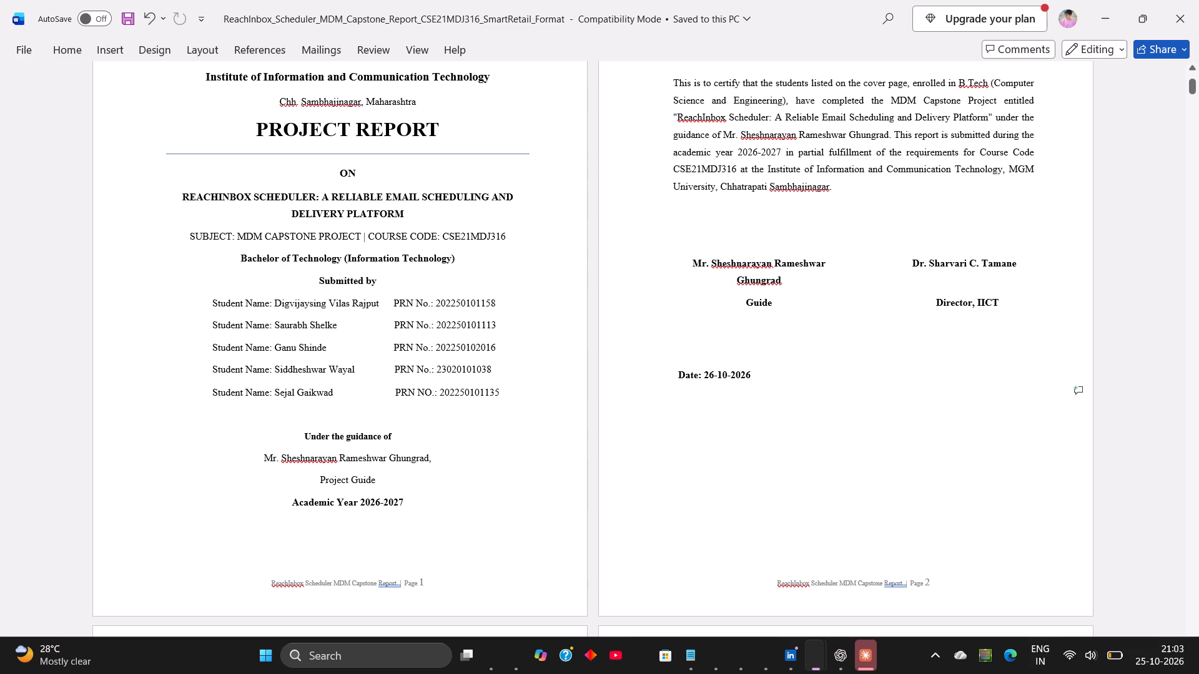
key(ctrl+p)
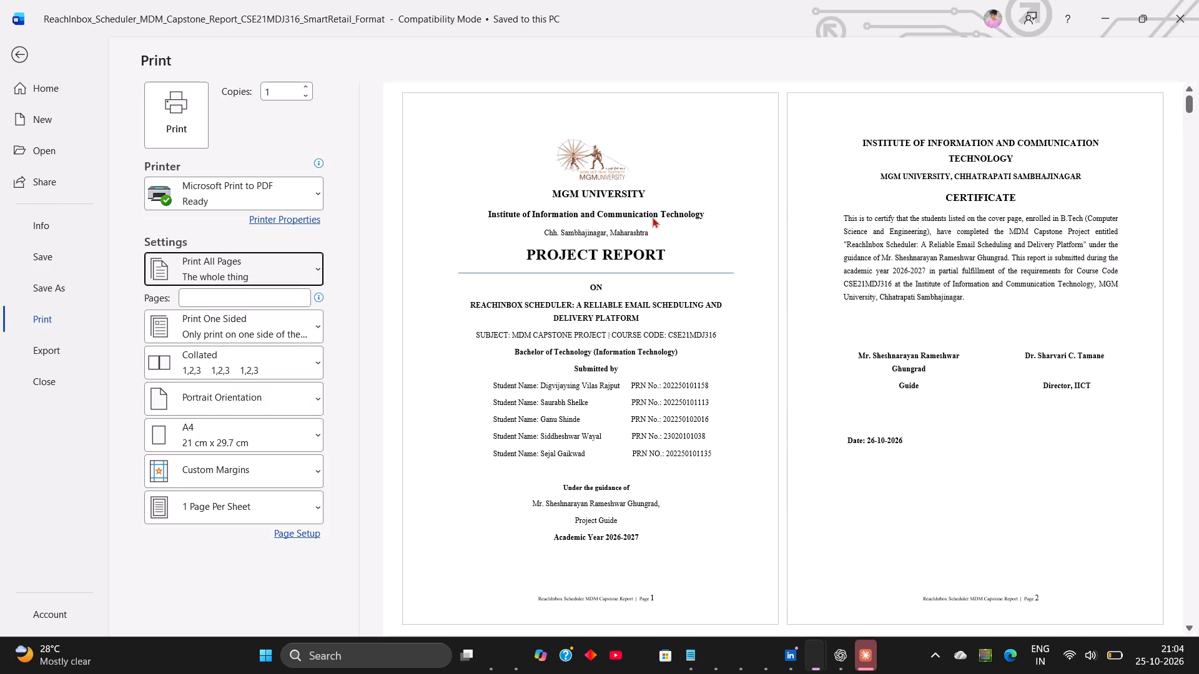
scroll(652, 217, down, 1)
scroll(652, 217, up, 4)
scroll(639, 366, down, 7)
scroll(639, 366, down, 20)
scroll(639, 366, down, 20)
scroll(639, 366, down, 8)
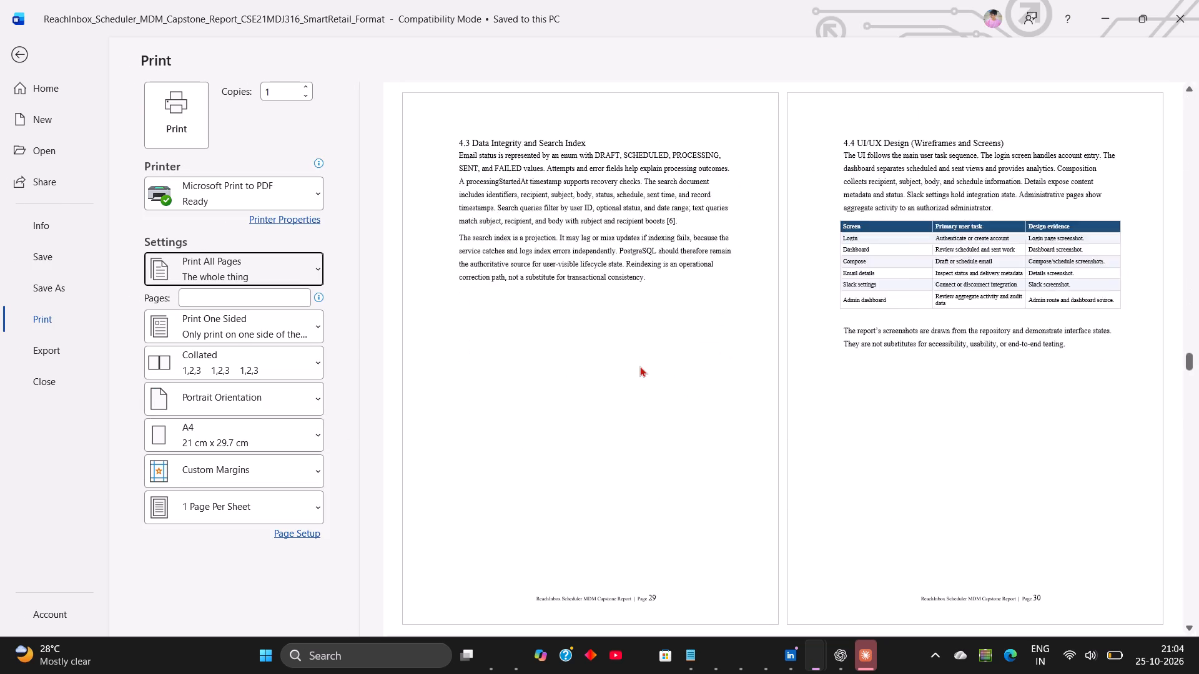
scroll(639, 366, down, 20)
scroll(639, 366, down, 20)
scroll(639, 366, down, 20)
click(182, 115)
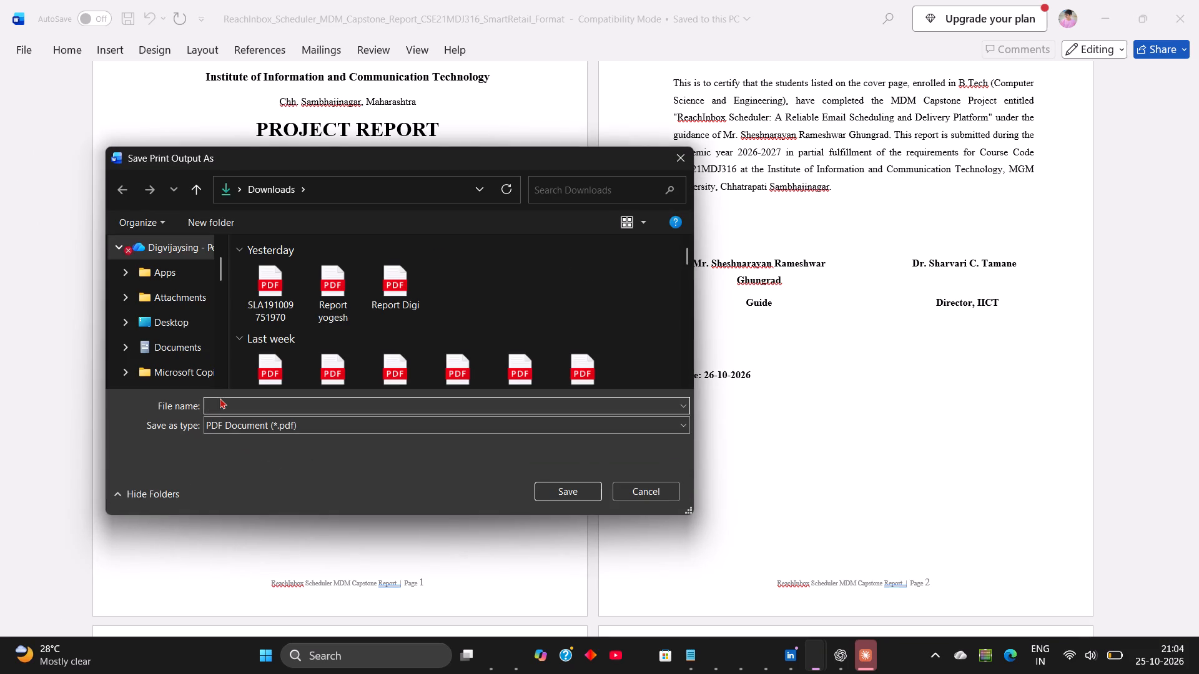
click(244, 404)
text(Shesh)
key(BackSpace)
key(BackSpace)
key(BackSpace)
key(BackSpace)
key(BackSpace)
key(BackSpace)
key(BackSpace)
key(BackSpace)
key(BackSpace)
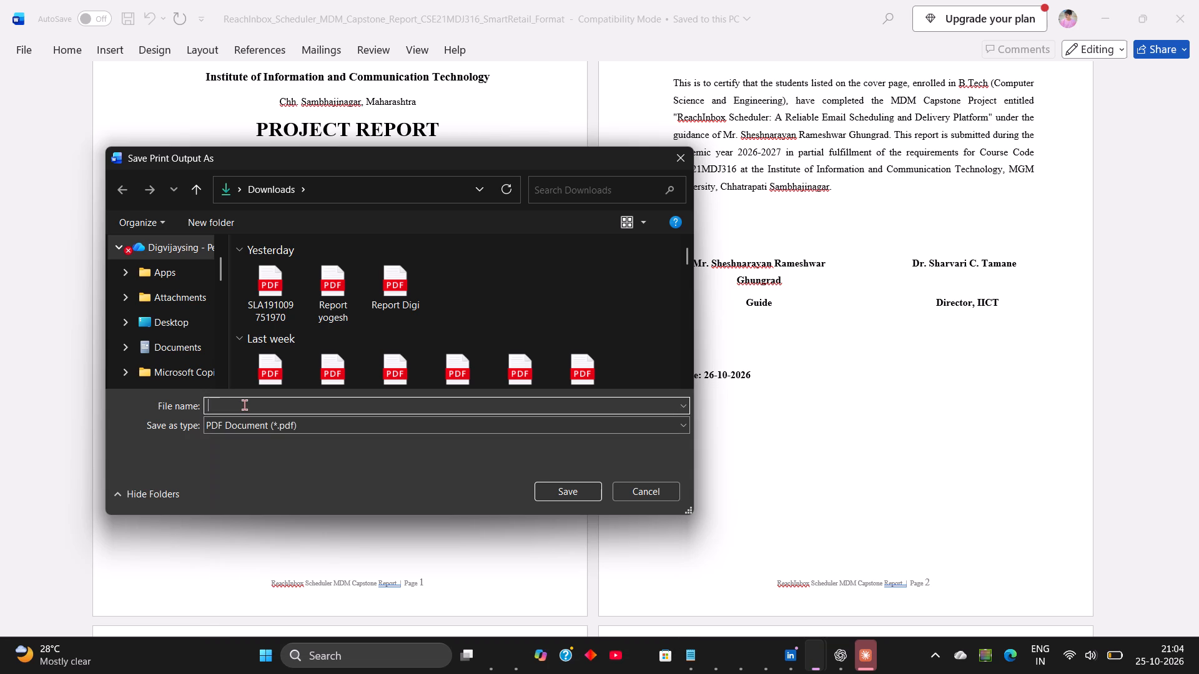